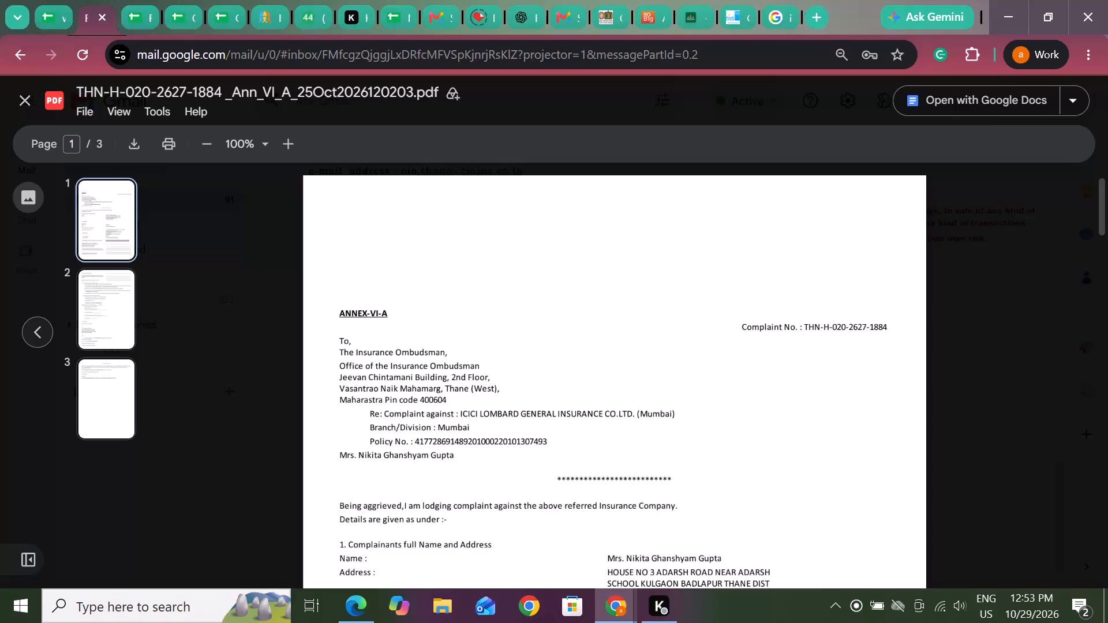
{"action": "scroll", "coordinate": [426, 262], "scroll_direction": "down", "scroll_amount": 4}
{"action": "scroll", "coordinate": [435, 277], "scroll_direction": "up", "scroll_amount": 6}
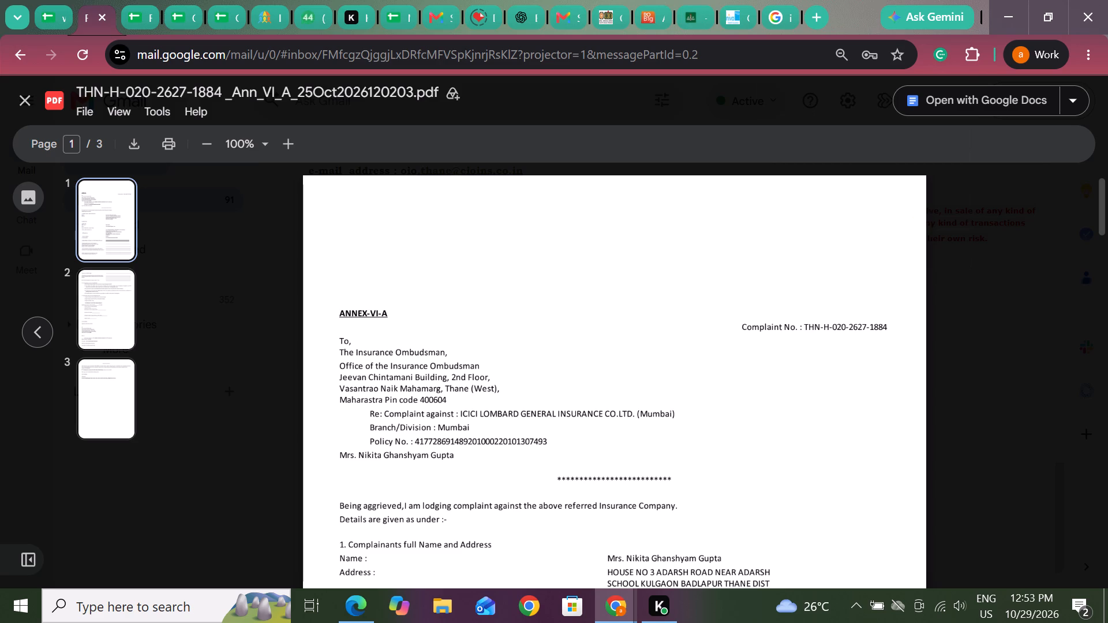
Add a blank browser tab and close the tab with the iQOO 15R mobile cover search results.
{"action": "left_click", "coordinate": [818, 23]}
{"action": "left_click", "coordinate": [735, 21]}
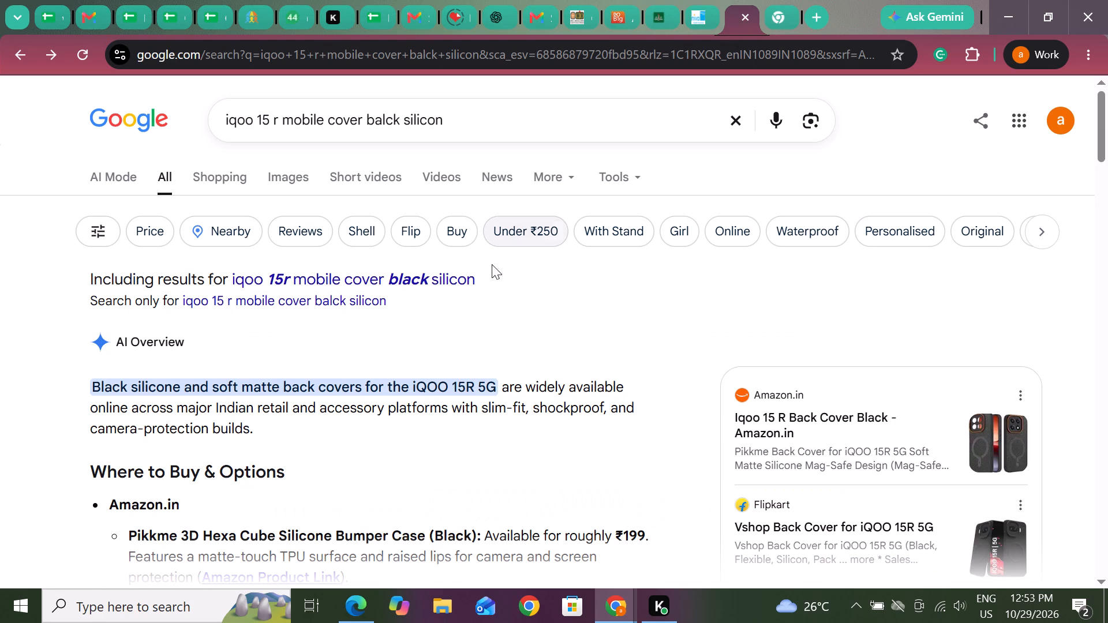
{"action": "scroll", "coordinate": [349, 306], "scroll_direction": "down", "scroll_amount": 2}
{"action": "scroll", "coordinate": [231, 326], "scroll_direction": "down", "scroll_amount": 3}
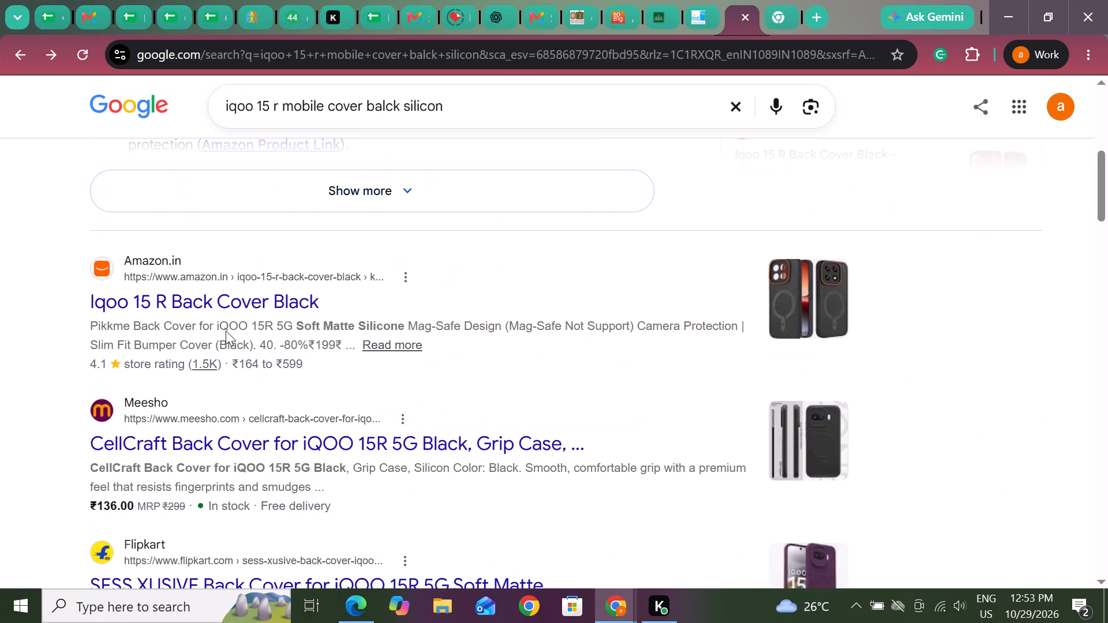
{"action": "scroll", "coordinate": [224, 341], "scroll_direction": "up", "scroll_amount": 7}
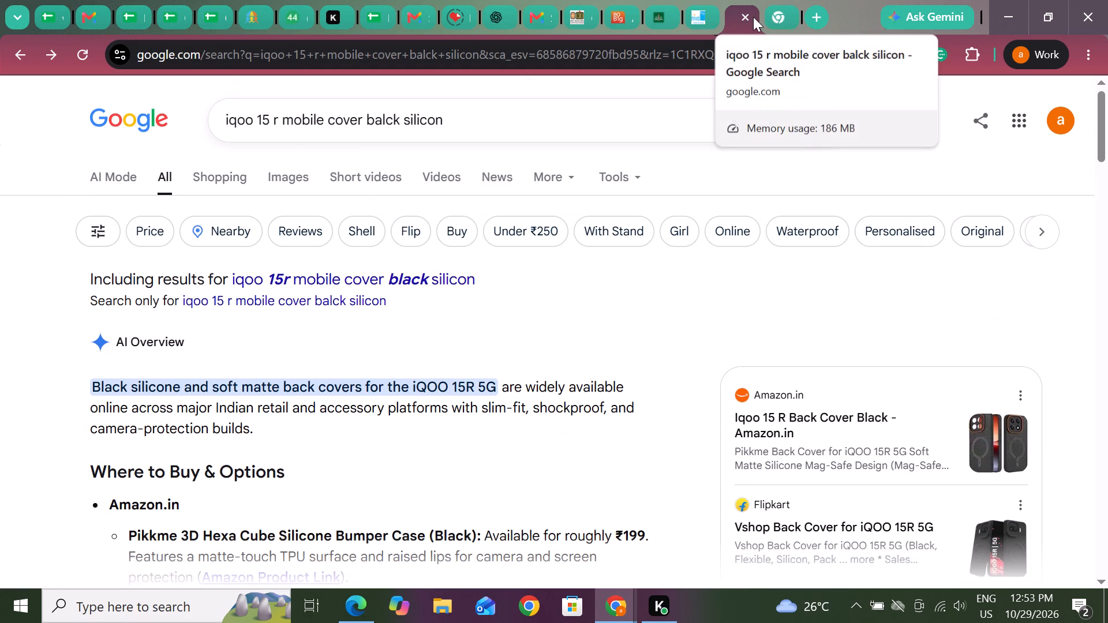
{"action": "left_click", "coordinate": [742, 18]}
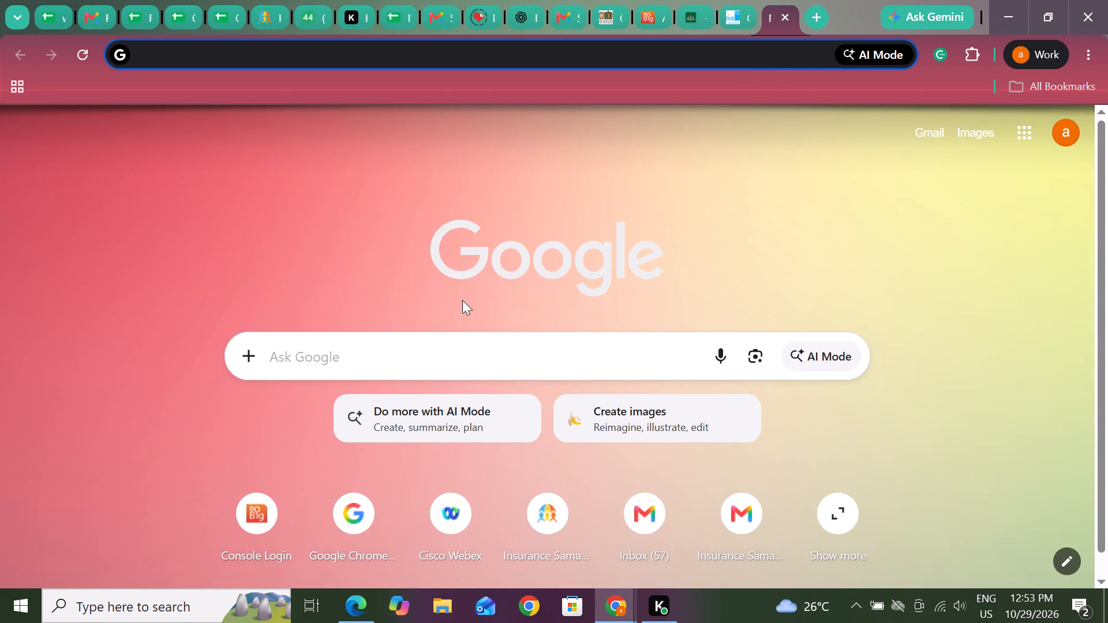
Check the policyholders and complaint statuses in the Insurance Samadhan admin complaints list.
{"action": "left_click", "coordinate": [275, 9]}
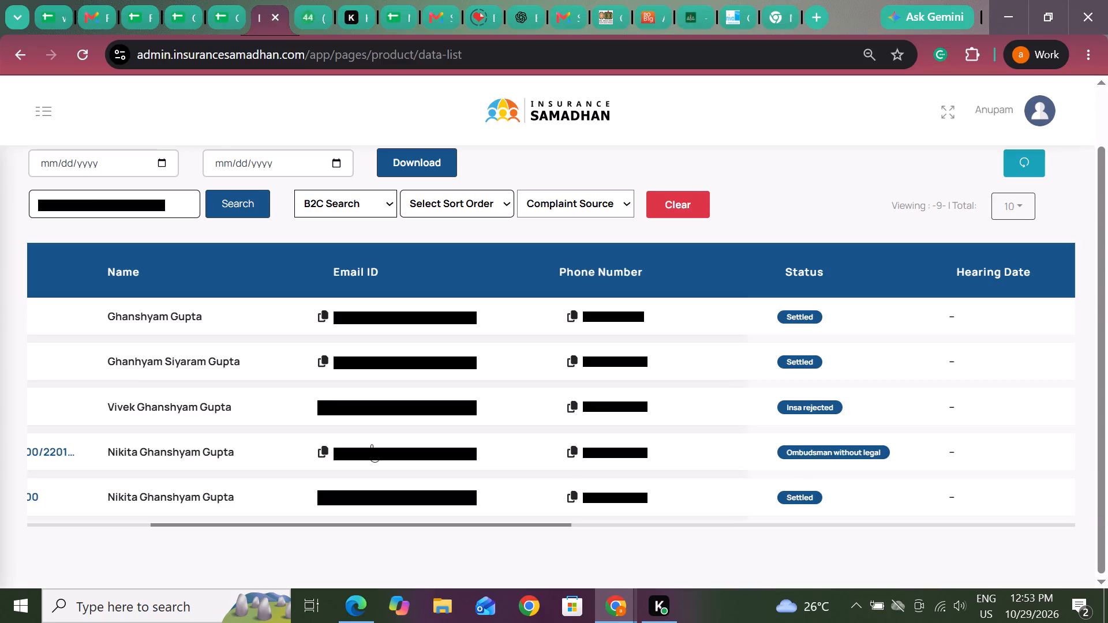
{"action": "scroll", "coordinate": [390, 449], "scroll_direction": "right", "scroll_amount": 1}
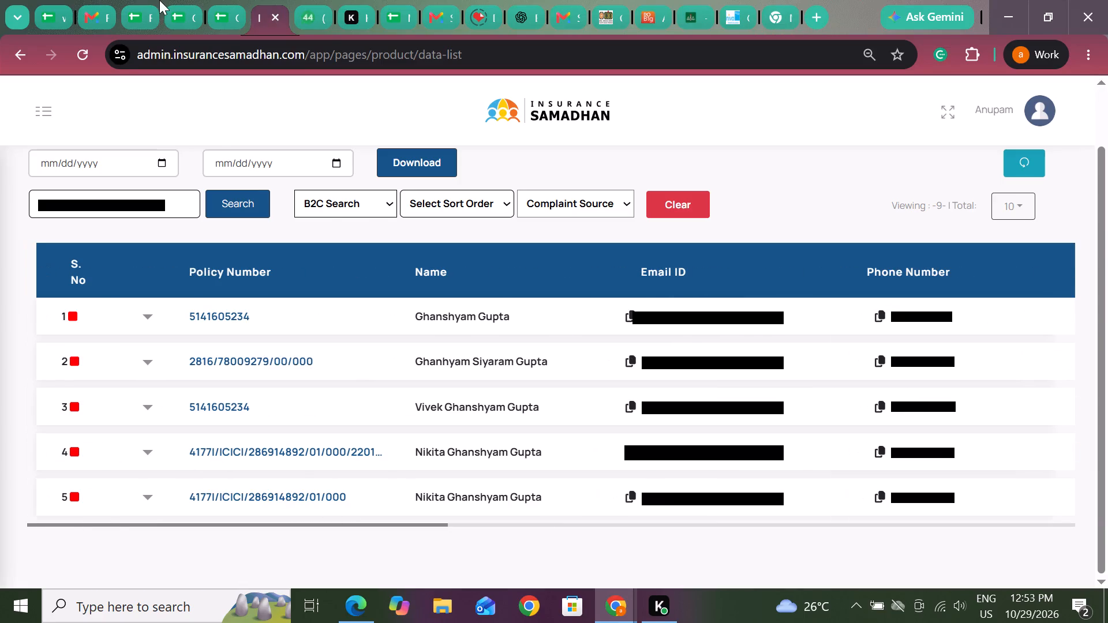
Look over the rows assigned to Anupam in Sheet18 of the RESOLVED SHEET OCTOBER 2026 spreadsheet.
{"action": "left_click", "coordinate": [138, 37]}
{"action": "left_click", "coordinate": [136, 24]}
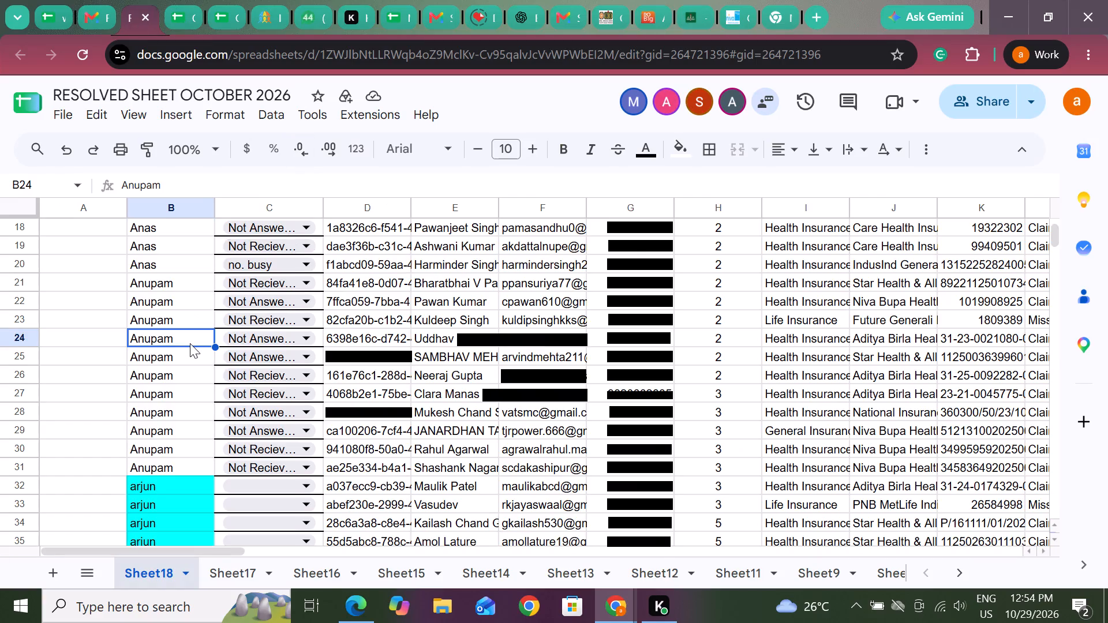
{"action": "scroll", "coordinate": [189, 347], "scroll_direction": "down", "scroll_amount": 3}
{"action": "scroll", "coordinate": [191, 359], "scroll_direction": "up", "scroll_amount": 5}
{"action": "scroll", "coordinate": [191, 360], "scroll_direction": "down", "scroll_amount": 2}
{"action": "left_click", "coordinate": [151, 359]}
{"action": "left_click", "coordinate": [100, 27]}
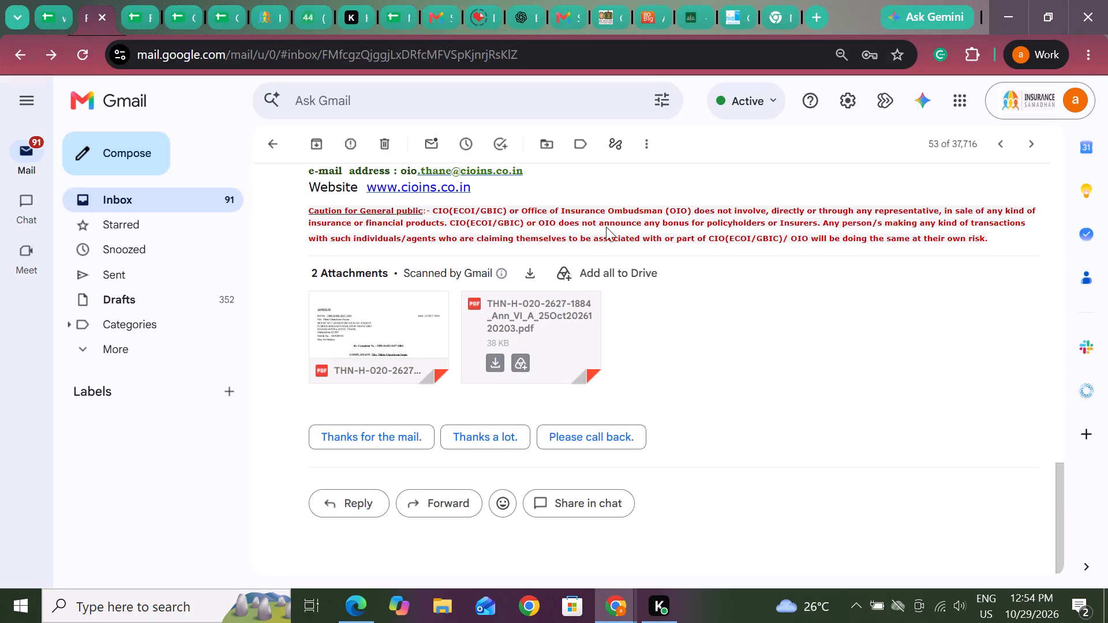
{"action": "left_click", "coordinate": [533, 311]}
{"action": "scroll", "coordinate": [499, 292], "scroll_direction": "down", "scroll_amount": 1}
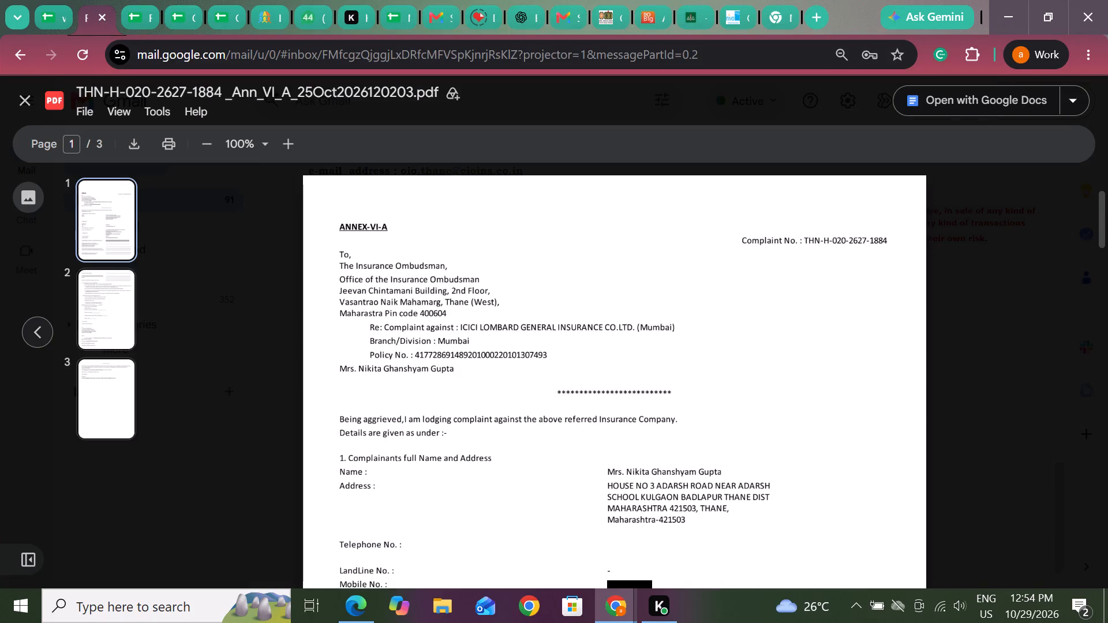
{"action": "scroll", "coordinate": [718, 419], "scroll_direction": "down", "scroll_amount": 1}
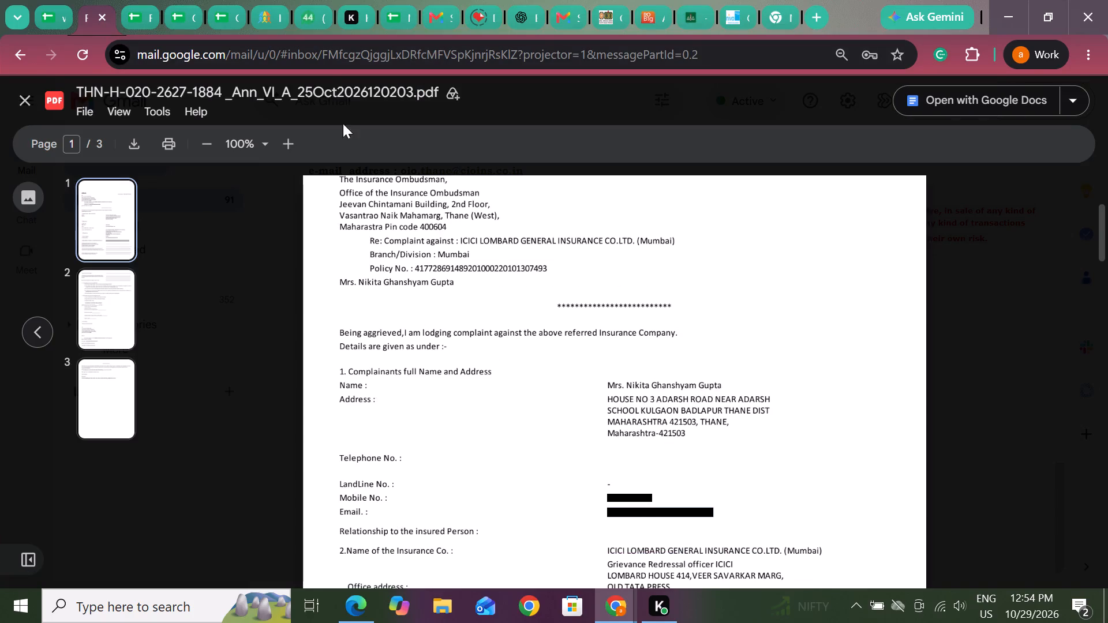
Examine the policy numbers, names, statuses and insurers in the admin complaints list against the PDF's details.
{"action": "left_click", "coordinate": [274, 23]}
{"action": "scroll", "coordinate": [308, 428], "scroll_direction": "down", "scroll_amount": 2}
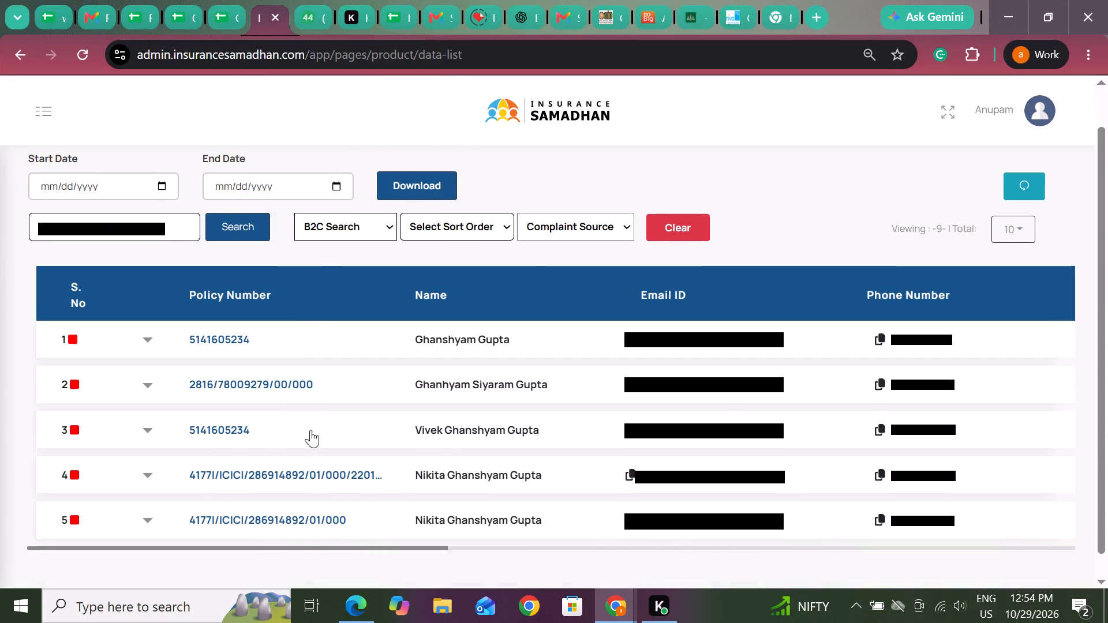
{"action": "scroll", "coordinate": [310, 430], "scroll_direction": "left", "scroll_amount": 1}
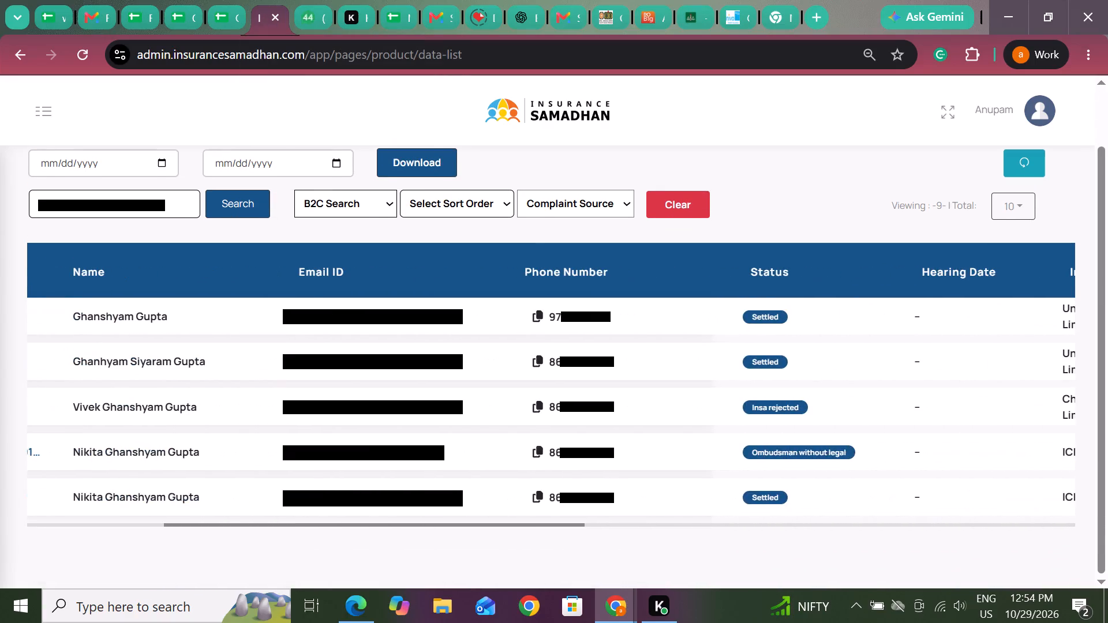
{"action": "scroll", "coordinate": [311, 430], "scroll_direction": "left", "scroll_amount": 3}
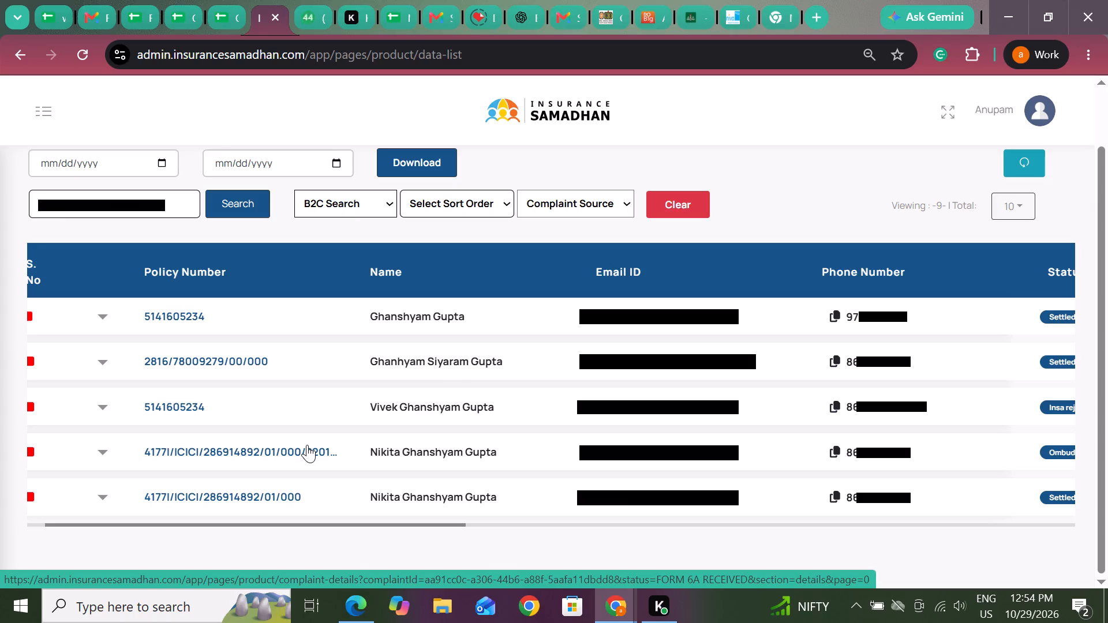
{"action": "double_click", "coordinate": [100, 283]}
{"action": "right_click_drag", "start_coordinate": [125, 406], "coordinate": [78, 250]}
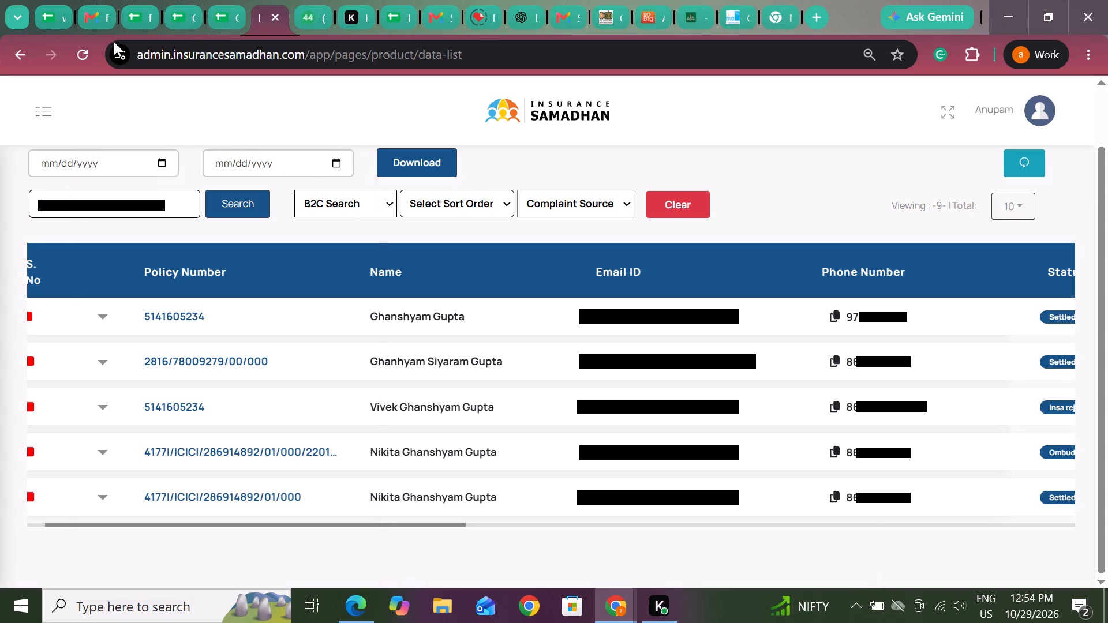
{"action": "left_click", "coordinate": [482, 166]}
{"action": "scroll", "coordinate": [386, 449], "scroll_direction": "up", "scroll_amount": 3}
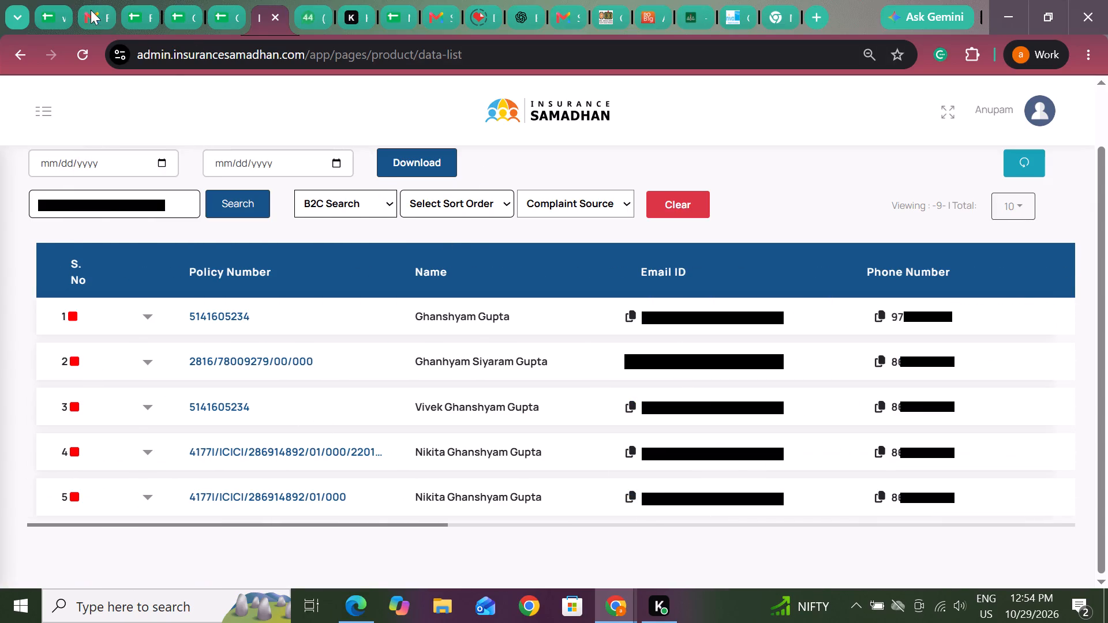
Highlight the complaint number on the first page of the Annexure VI-A PDF.
{"action": "left_click", "coordinate": [91, 10]}
{"action": "scroll", "coordinate": [678, 320], "scroll_direction": "up", "scroll_amount": 1}
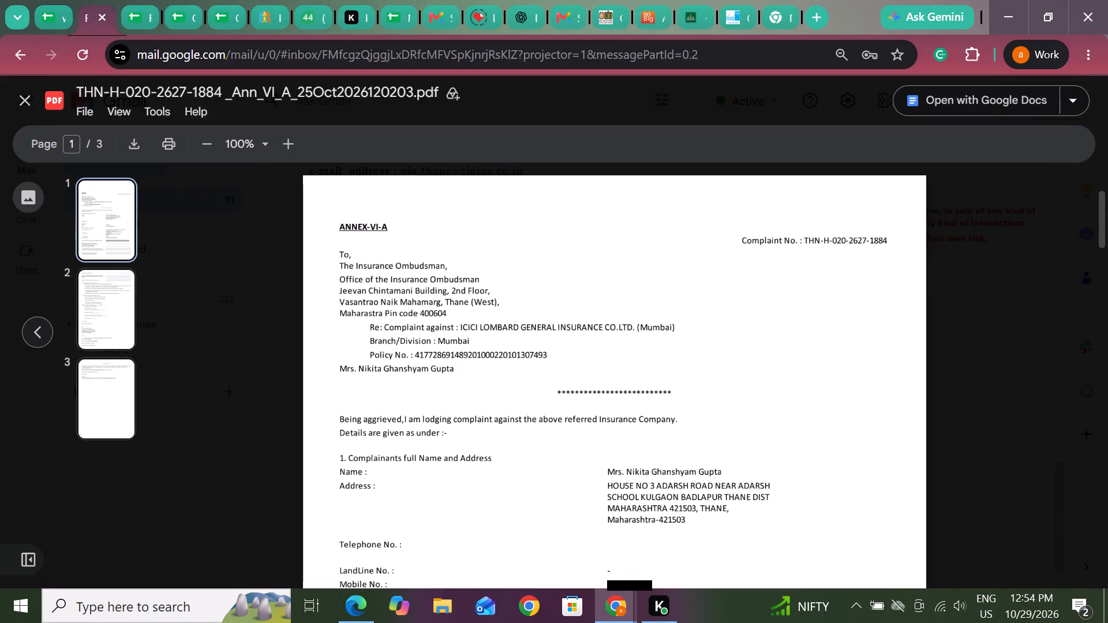
{"action": "left_click_drag", "start_coordinate": [812, 242], "coordinate": [857, 241]}
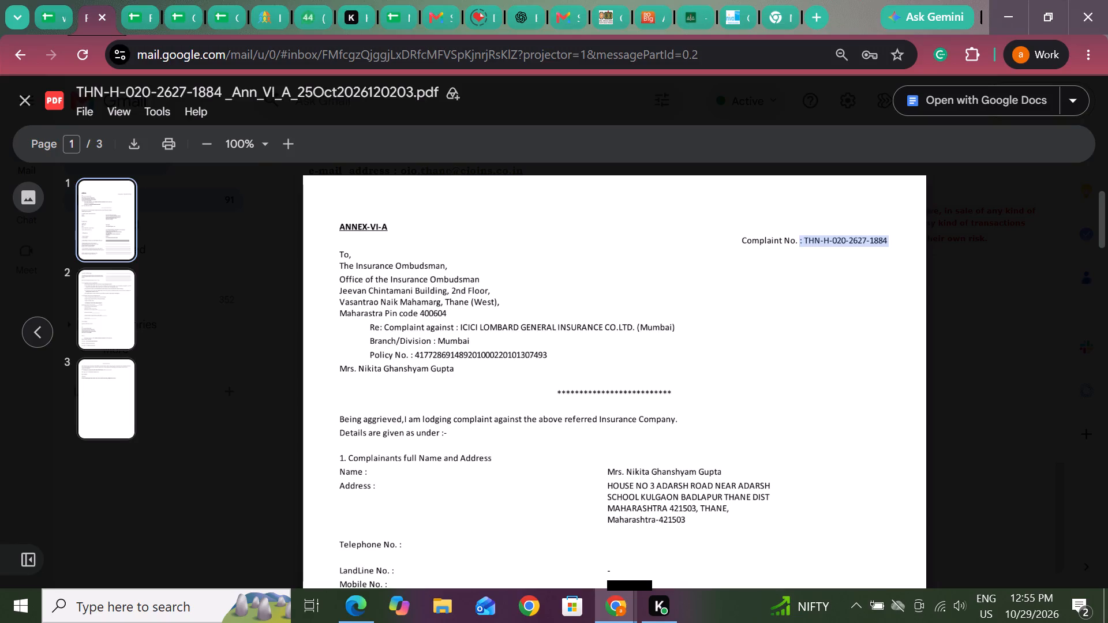
{"action": "scroll", "coordinate": [484, 295], "scroll_direction": "up", "scroll_amount": 6}
Recheck the statuses and insurers of the entries in the Form 6a Received Complaints list.
{"action": "left_click", "coordinate": [264, 28]}
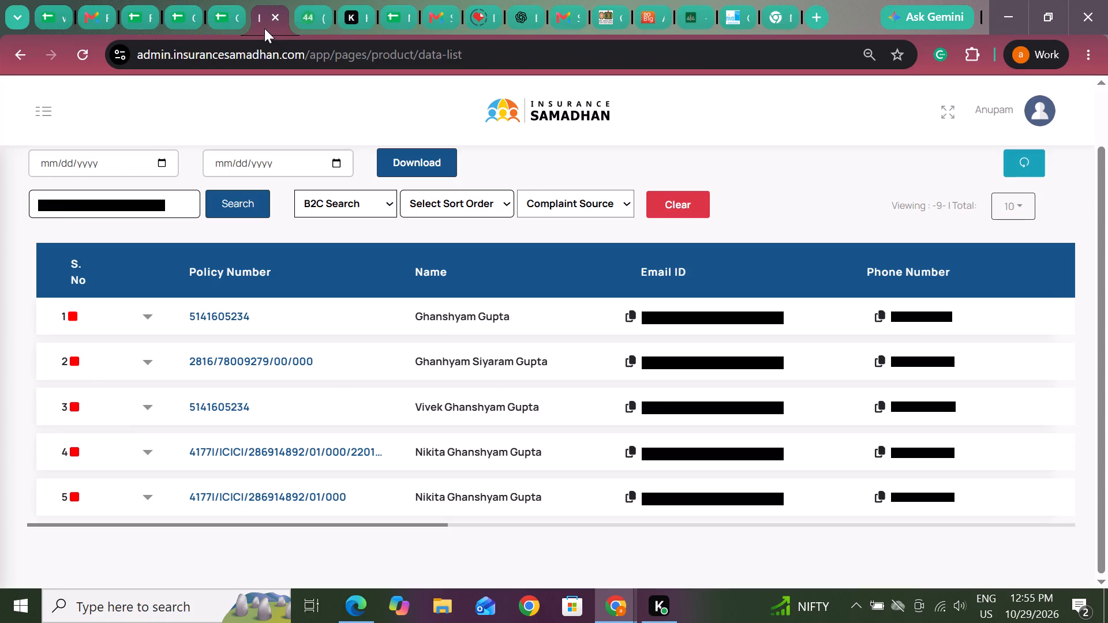
{"action": "scroll", "coordinate": [393, 332], "scroll_direction": "left", "scroll_amount": 10}
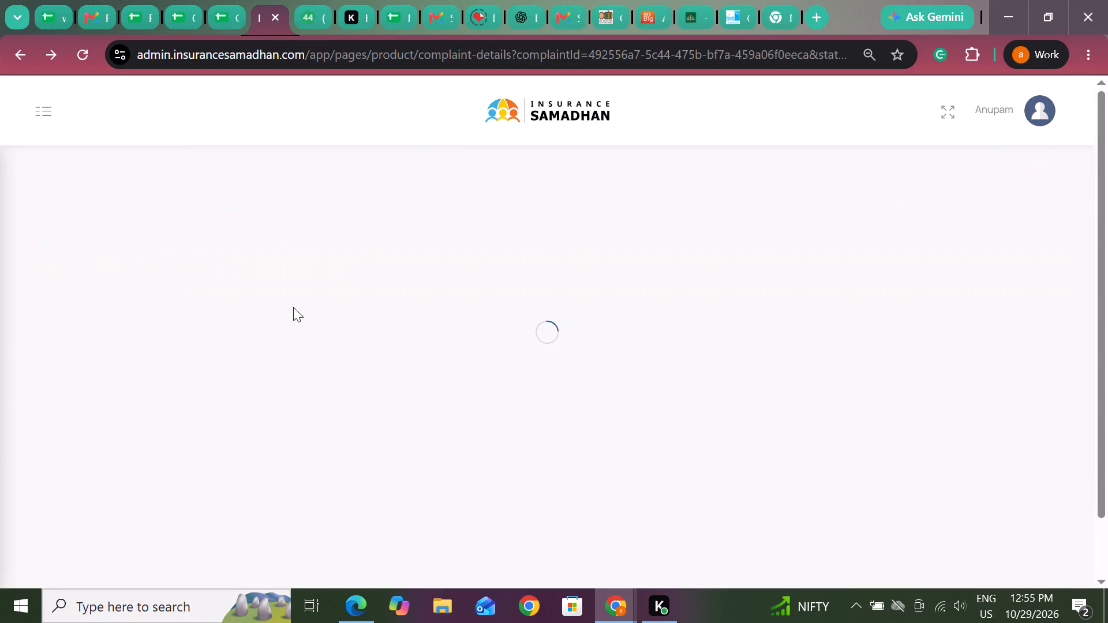
{"action": "left_click", "coordinate": [50, 168]}
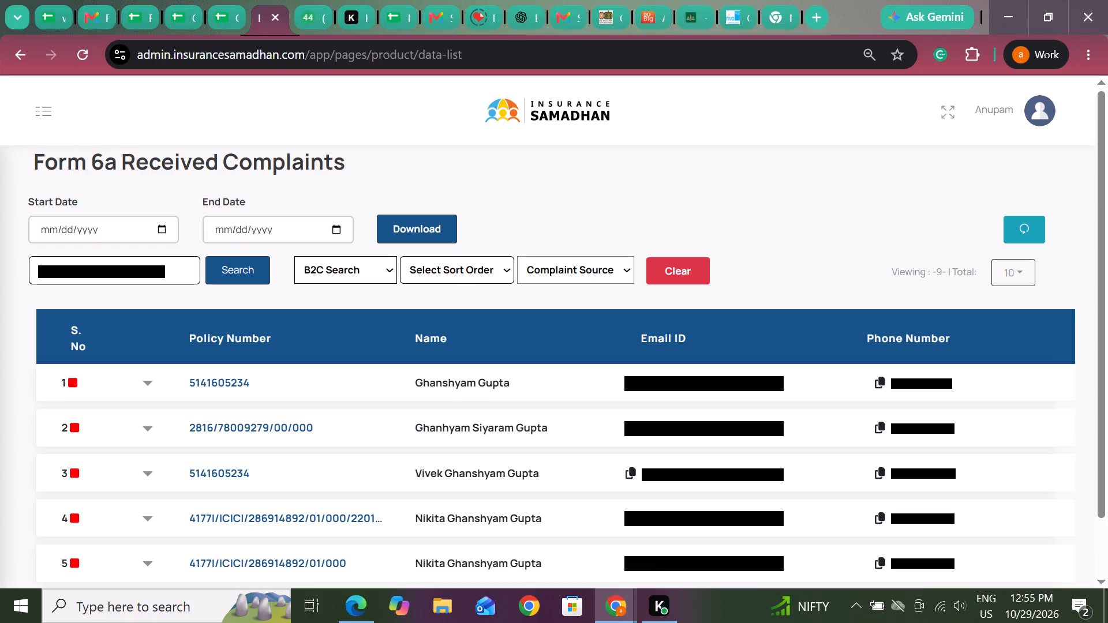
{"action": "scroll", "coordinate": [612, 395], "scroll_direction": "down", "scroll_amount": 7}
{"action": "scroll", "coordinate": [437, 461], "scroll_direction": "up", "scroll_amount": 1}
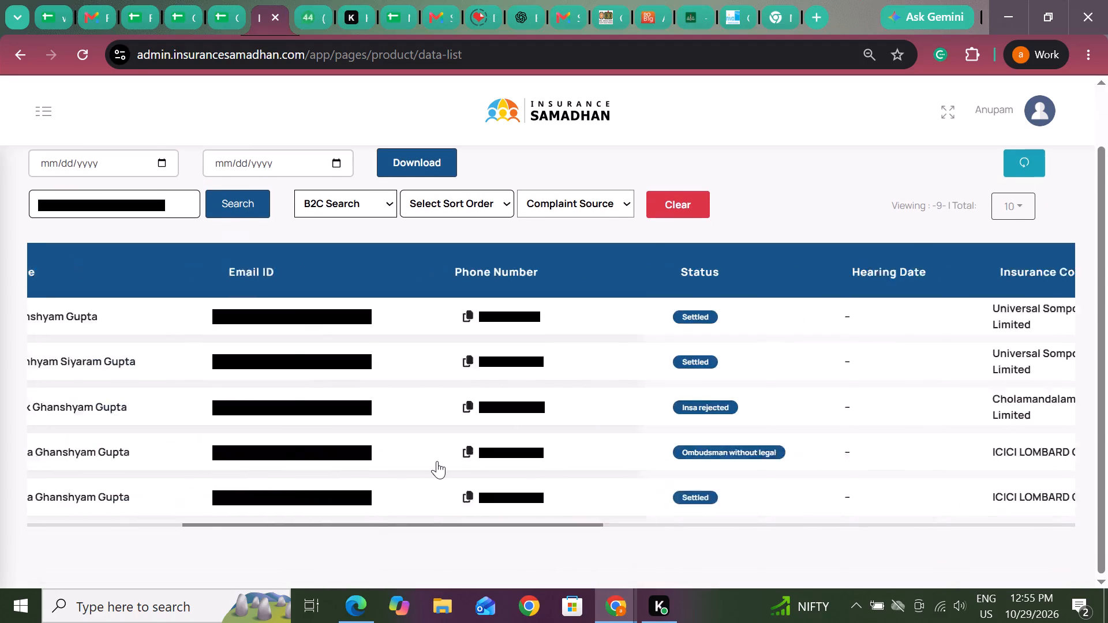
{"action": "scroll", "coordinate": [437, 461], "scroll_direction": "up", "scroll_amount": 1}
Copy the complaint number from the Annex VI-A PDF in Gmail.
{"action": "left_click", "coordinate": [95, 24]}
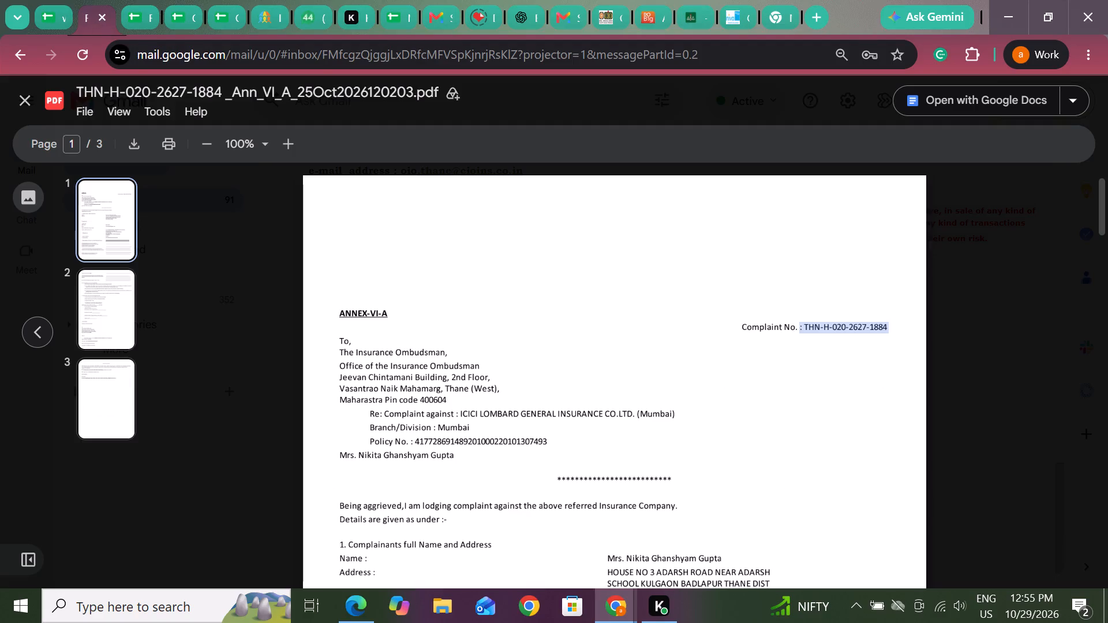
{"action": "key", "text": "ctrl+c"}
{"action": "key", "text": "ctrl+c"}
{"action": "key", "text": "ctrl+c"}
In the Insurance Samadhan admin, open the Form 6A data in the Ombudsman section of the ICICI Lombard complaint marked "Ombudsman without legal".
{"action": "left_click", "coordinate": [276, 14]}
{"action": "left_click", "coordinate": [286, 464]}
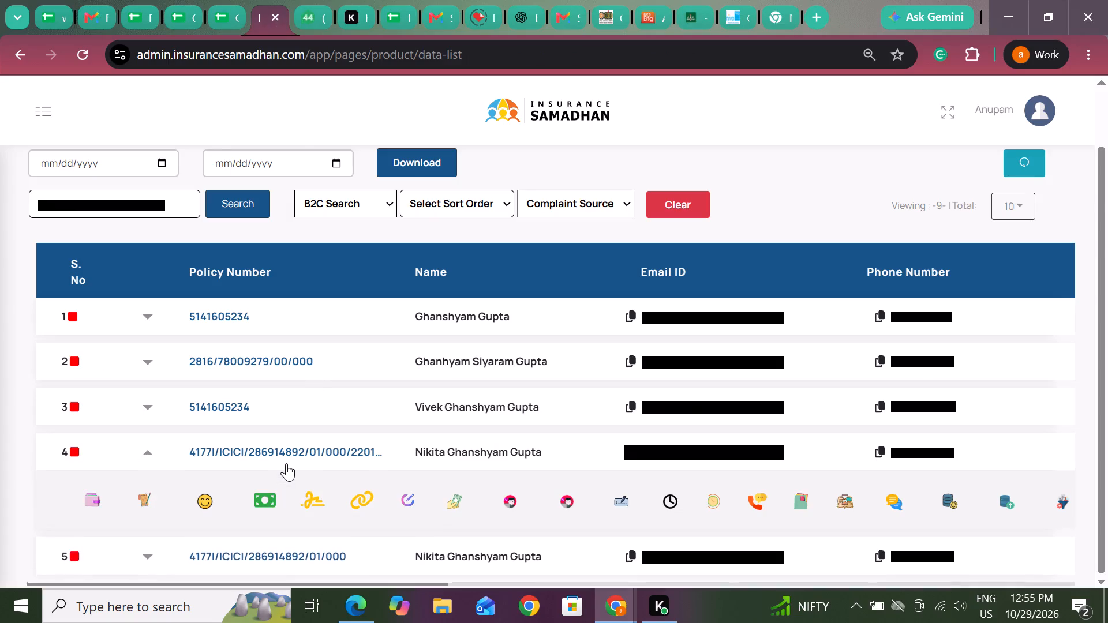
{"action": "left_click", "coordinate": [286, 453]}
{"action": "left_click", "coordinate": [338, 223]}
{"action": "scroll", "coordinate": [931, 249], "scroll_direction": "down", "scroll_amount": 6}
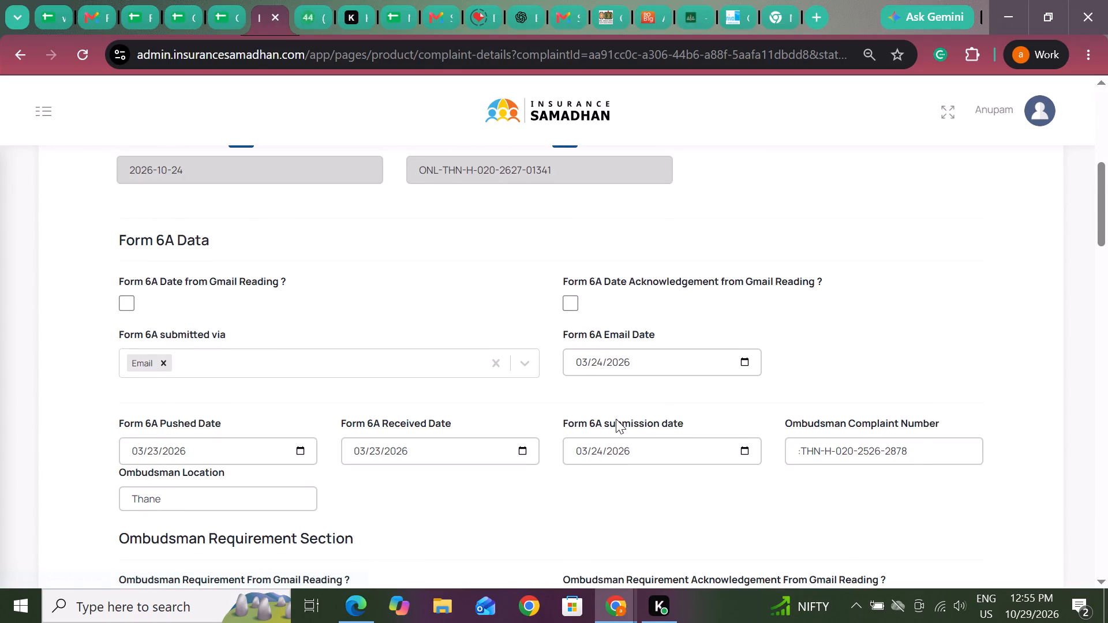
Recheck the Annex VI-A PDF and set the complaint's Form 6A Received Date to today, 10/29/2026.
{"action": "left_click", "coordinate": [100, 20]}
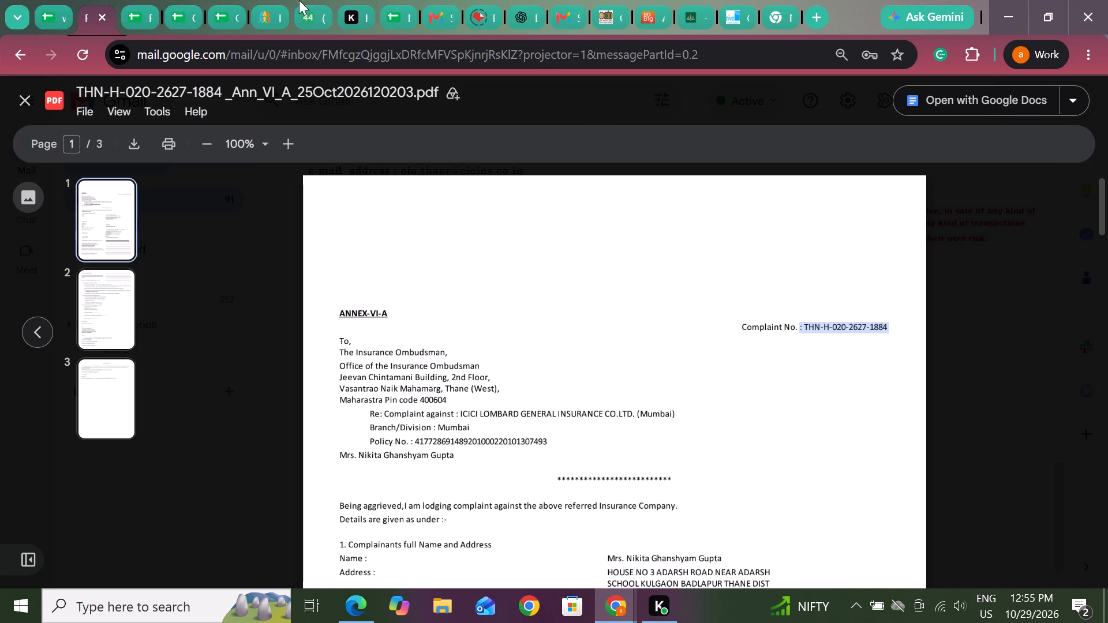
{"action": "left_click", "coordinate": [265, 21]}
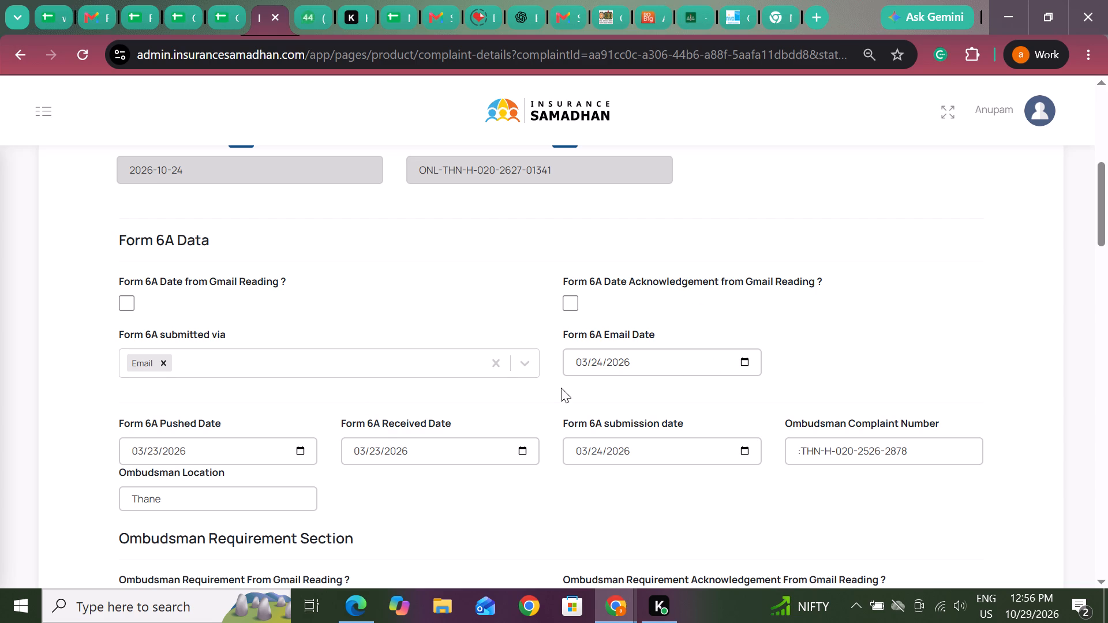
{"action": "left_click", "coordinate": [518, 450]}
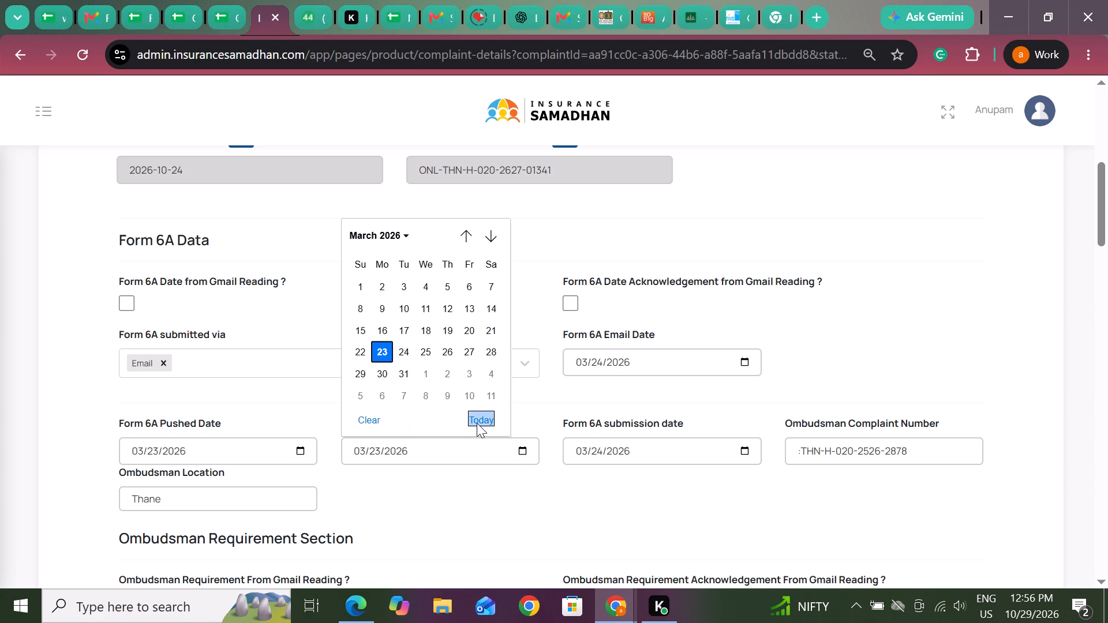
{"action": "left_click", "coordinate": [477, 423]}
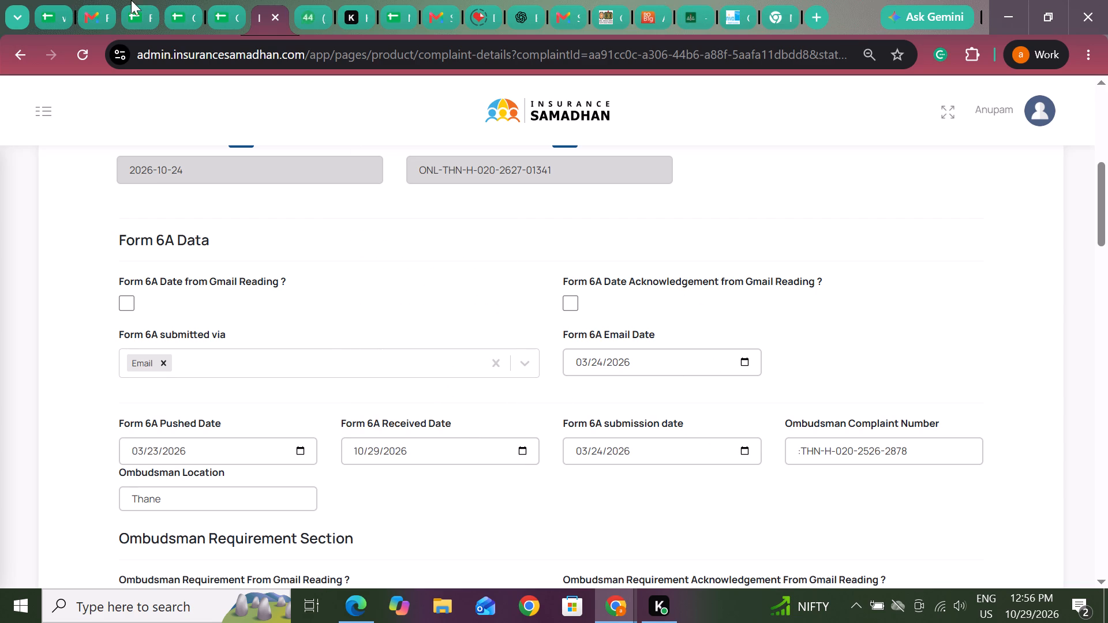
Replace the Ombudsman Complaint Number with the complaint number copied from the Annex VI-A PDF.
{"action": "left_click", "coordinate": [102, 24]}
{"action": "key", "text": "ctrl+c"}
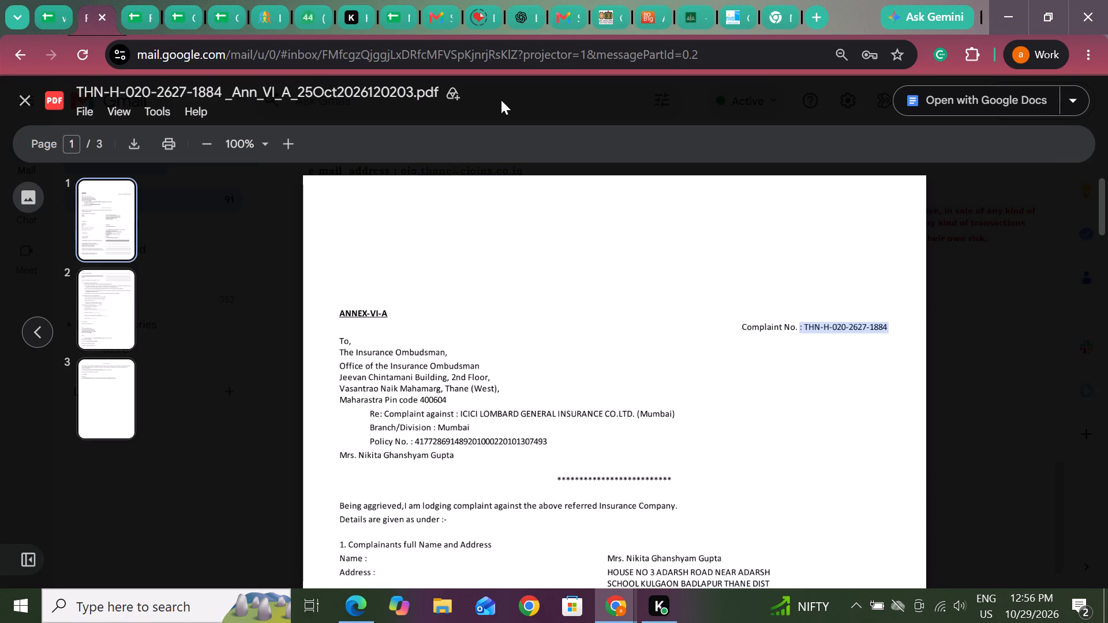
{"action": "key", "text": "ctrl+c"}
{"action": "left_click", "coordinate": [269, 22]}
{"action": "triple_click", "coordinate": [905, 448], "text": "ctrl"}
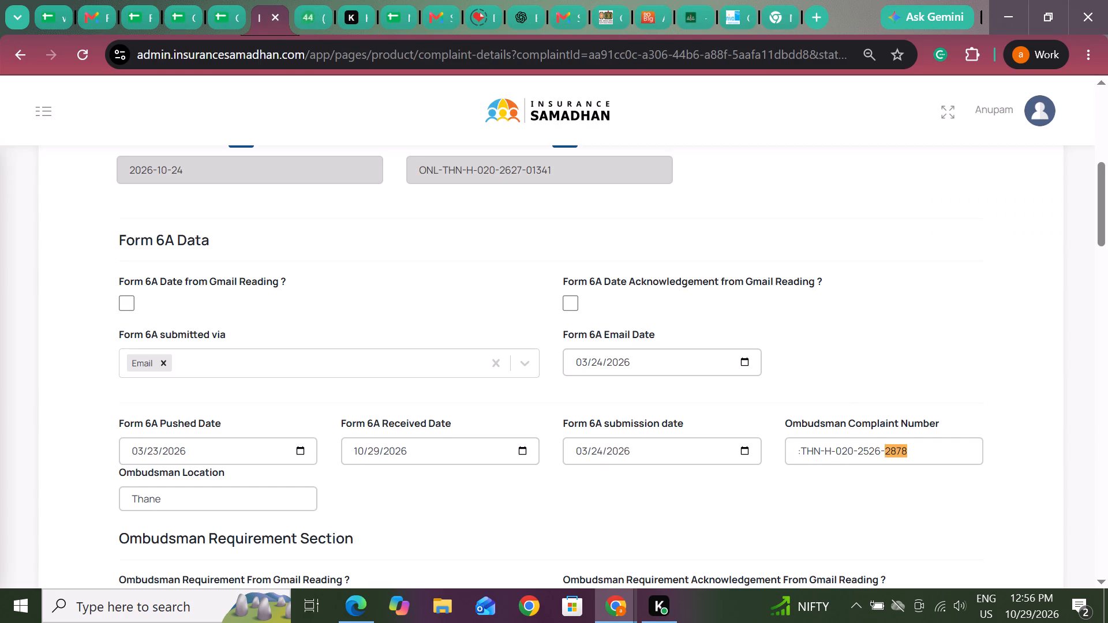
{"action": "key", "text": "ctrl+v"}
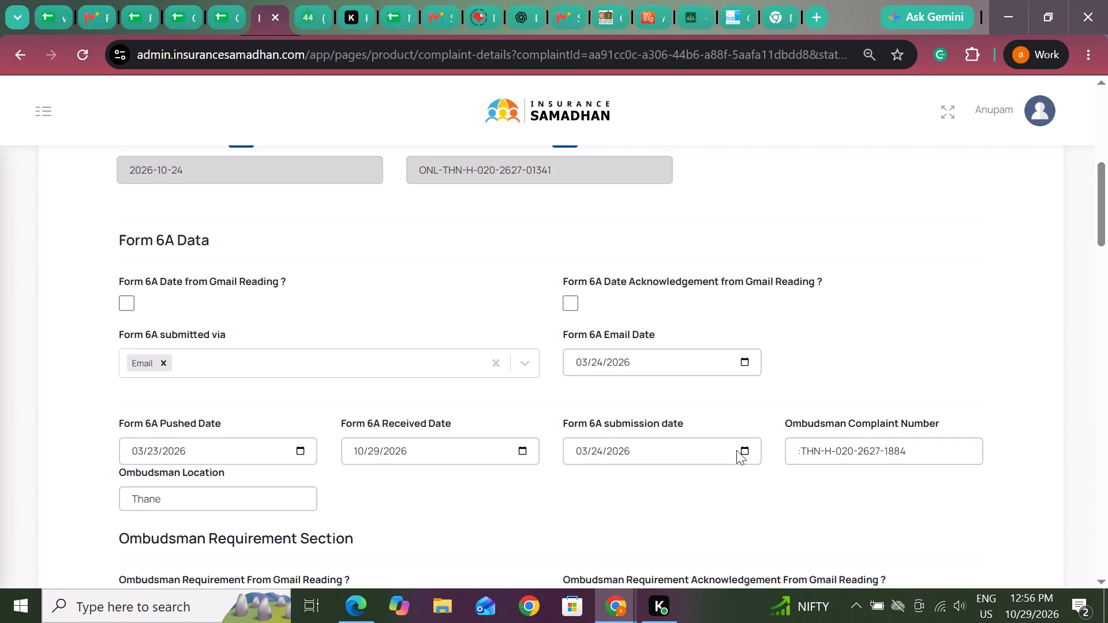
Clear the Form 6A submission date, the Form 6A Pushed Date and the Email choice in Form 6A submitted via.
{"action": "left_click", "coordinate": [746, 452]}
{"action": "left_click", "coordinate": [589, 408]}
{"action": "left_click", "coordinate": [592, 419]}
{"action": "left_click", "coordinate": [302, 451]}
{"action": "left_click", "coordinate": [147, 419]}
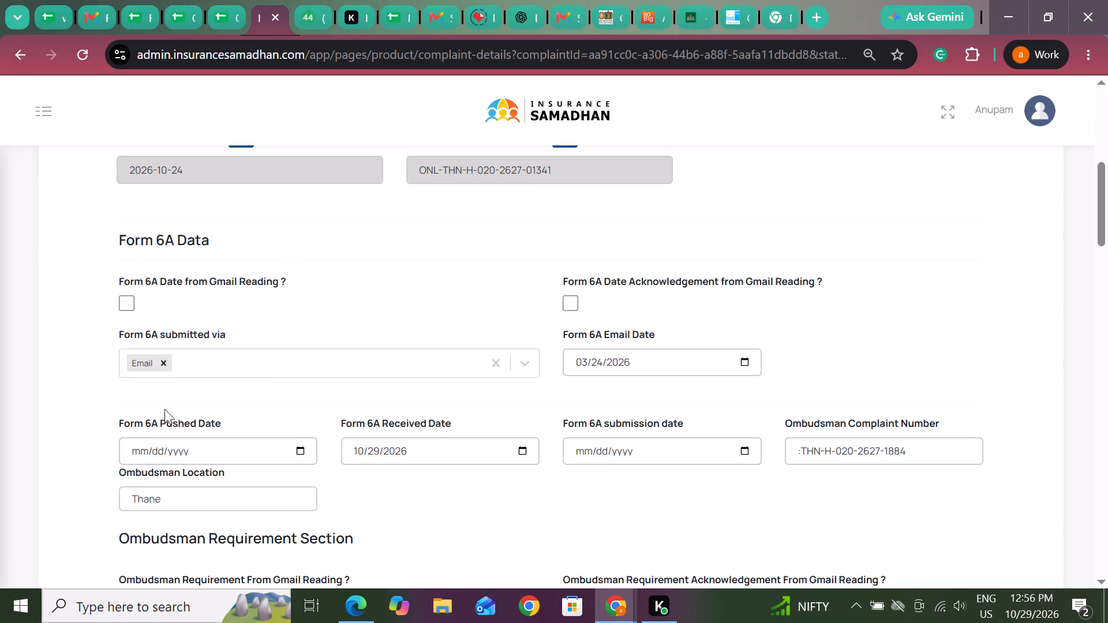
{"action": "left_click", "coordinate": [163, 363]}
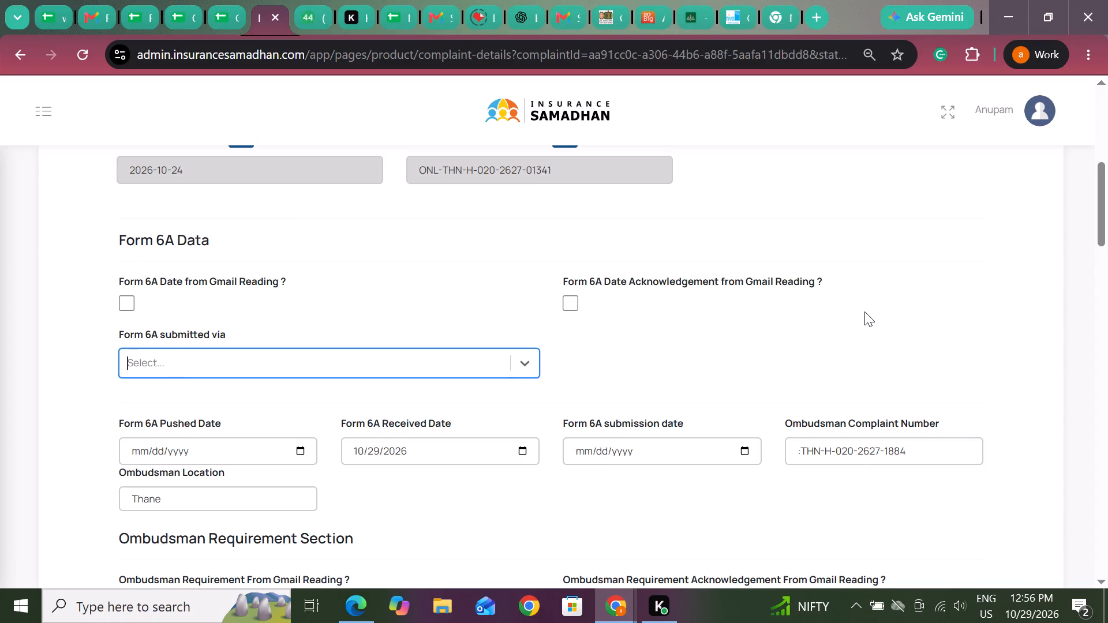
Save the updated Ombudsman details of the complaint.
{"action": "scroll", "coordinate": [864, 311], "scroll_direction": "up", "scroll_amount": 12}
{"action": "left_click", "coordinate": [978, 186]}
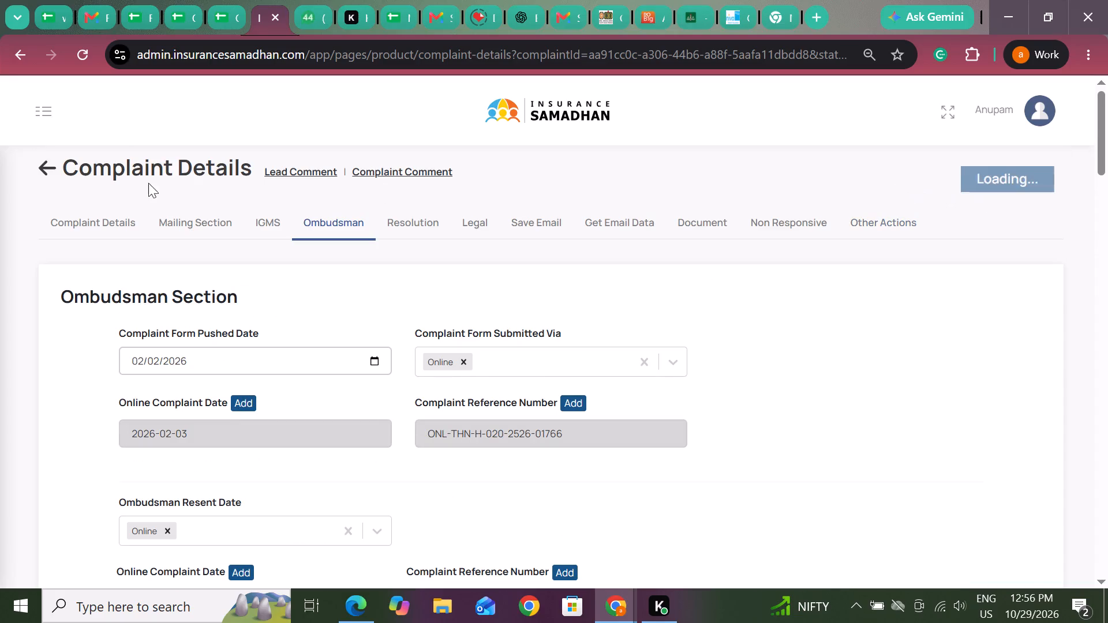
Return to the Form 6a Received Complaints list and check the status of the updated ICICI Lombard complaint.
{"action": "left_click", "coordinate": [53, 165]}
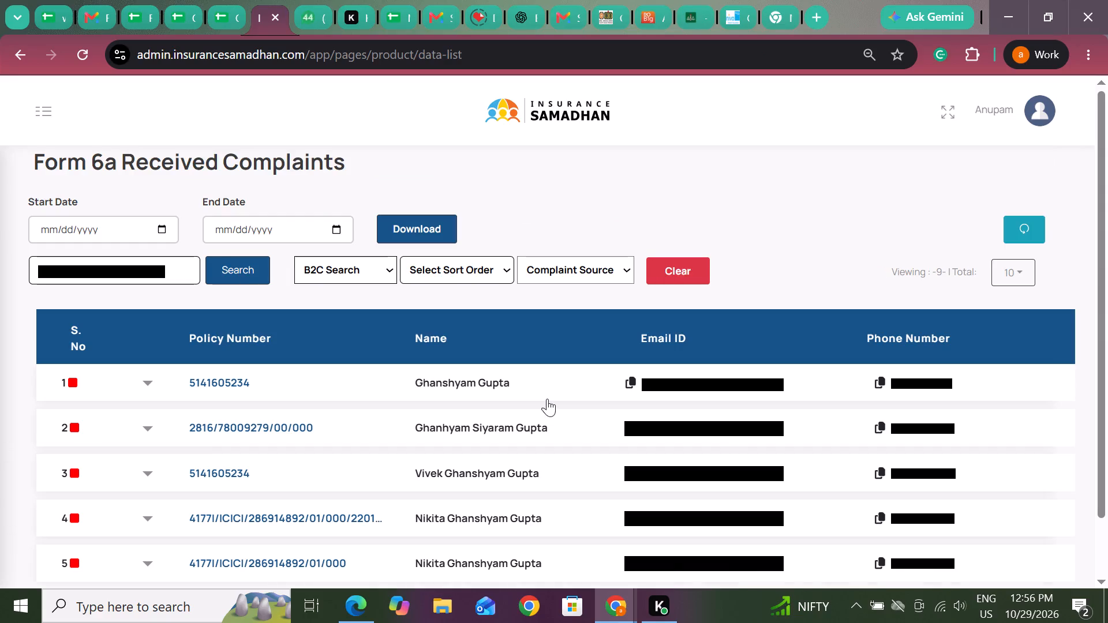
{"action": "scroll", "coordinate": [547, 399], "scroll_direction": "left", "scroll_amount": 2}
{"action": "scroll", "coordinate": [543, 456], "scroll_direction": "down", "scroll_amount": 7}
{"action": "scroll", "coordinate": [556, 458], "scroll_direction": "left", "scroll_amount": 2}
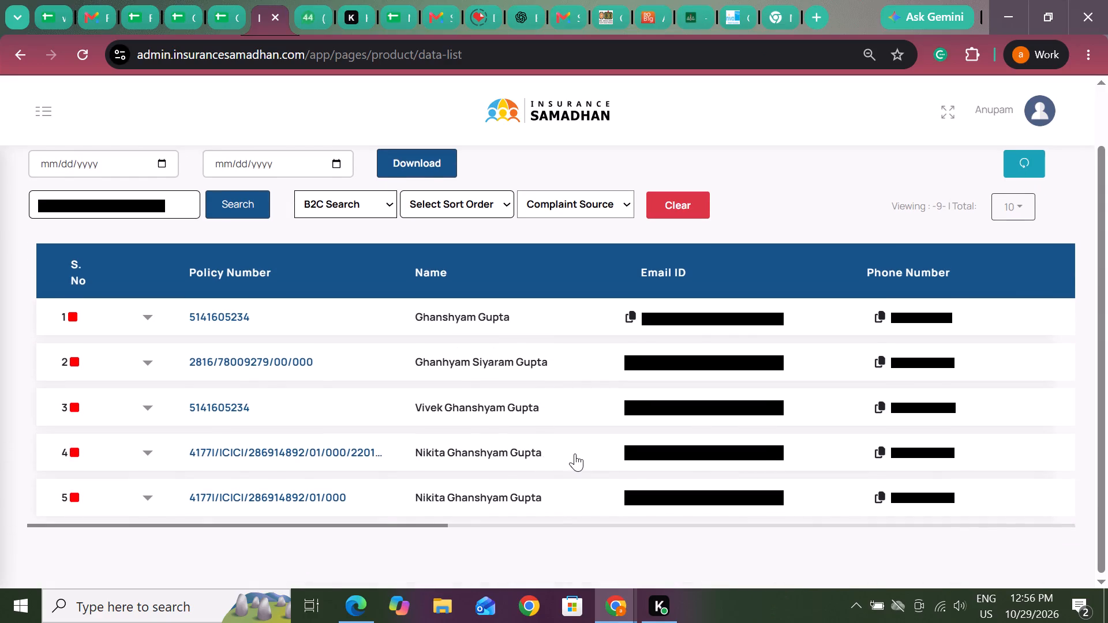
{"action": "scroll", "coordinate": [575, 453], "scroll_direction": "left", "scroll_amount": 3}
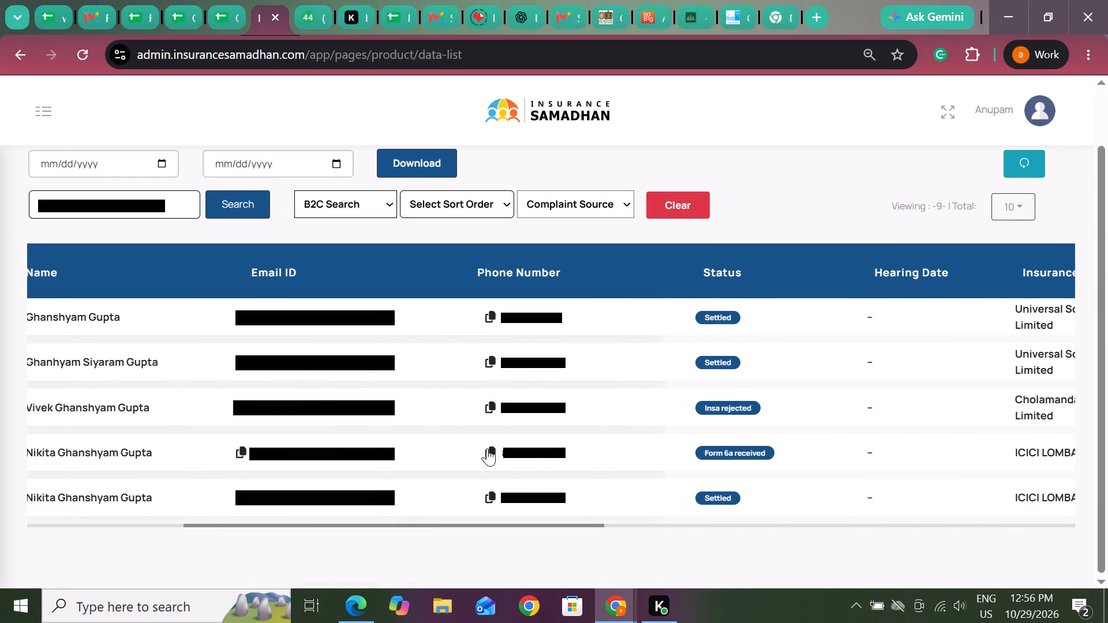
Copy the complainant's phone number from the updated complaint's row and switch to the Smartflo dialer.
{"action": "left_click", "coordinate": [487, 448]}
{"action": "left_click", "coordinate": [646, 33]}
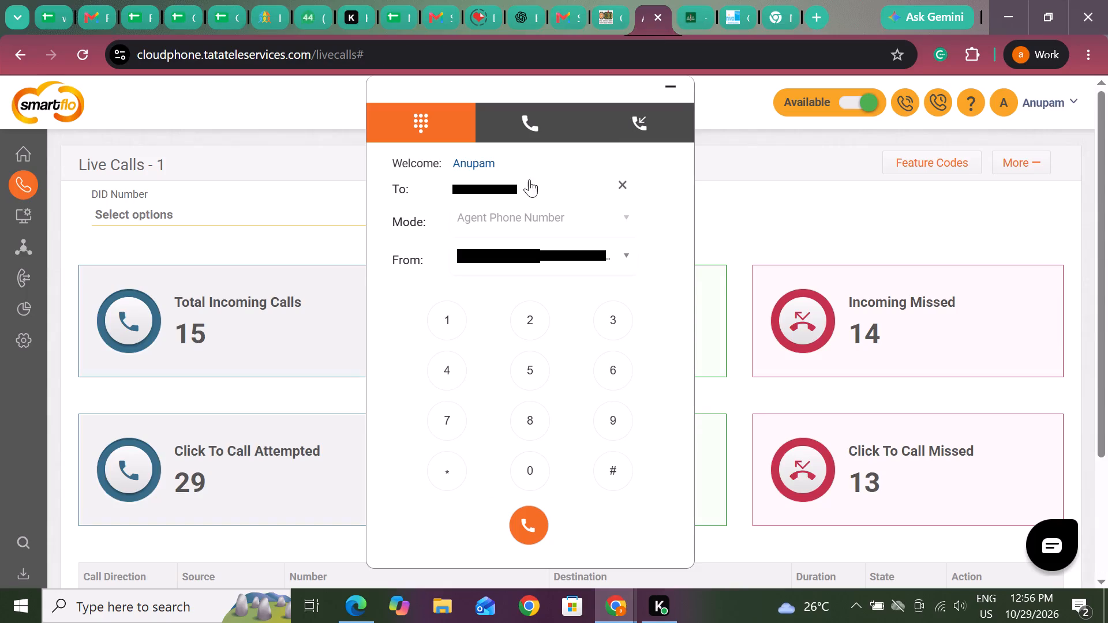
Call the complainant's copied phone number, check the live calls list, and redial the same number.
{"action": "double_click", "coordinate": [529, 194], "text": "ctrl"}
{"action": "key", "text": "ctrl+v"}
{"action": "left_click", "coordinate": [535, 538]}
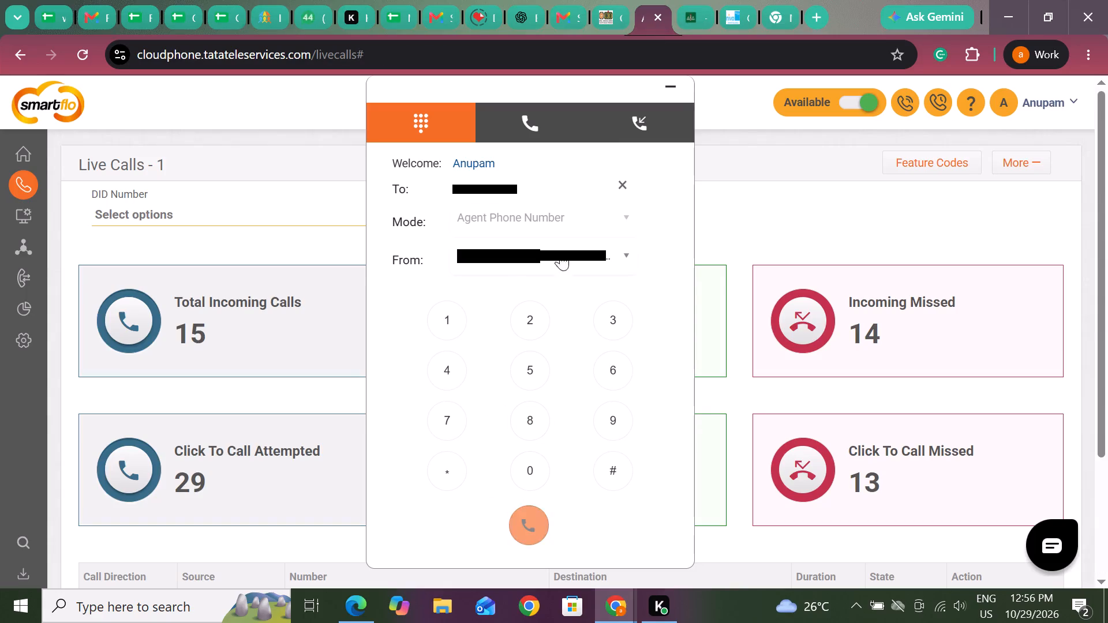
{"action": "scroll", "coordinate": [492, 228], "scroll_direction": "down", "scroll_amount": 7}
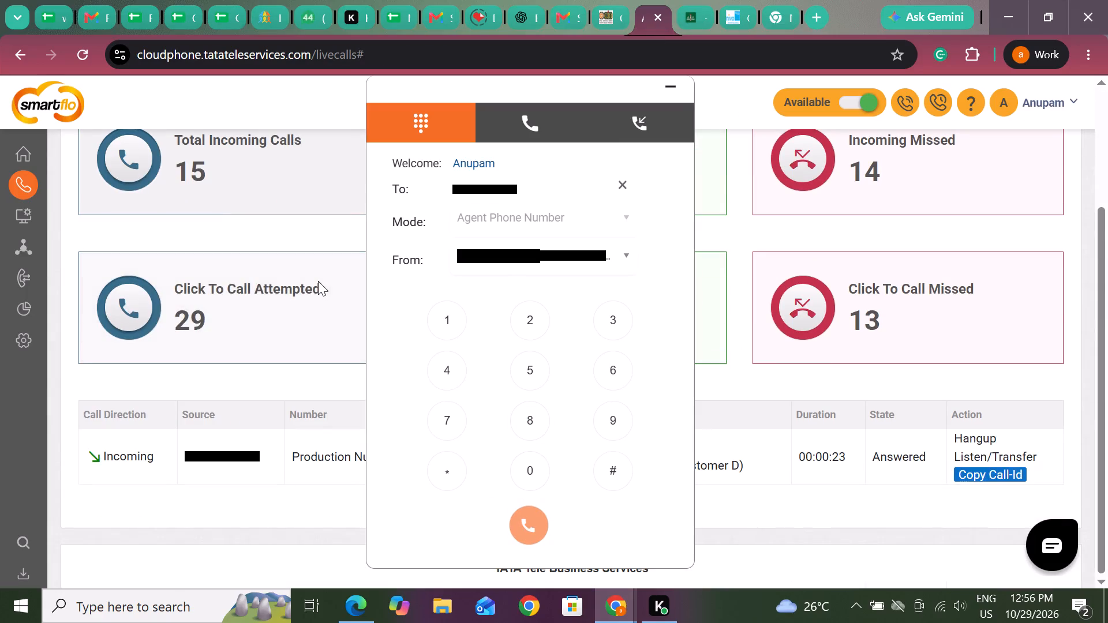
{"action": "left_click", "coordinate": [436, 187]}
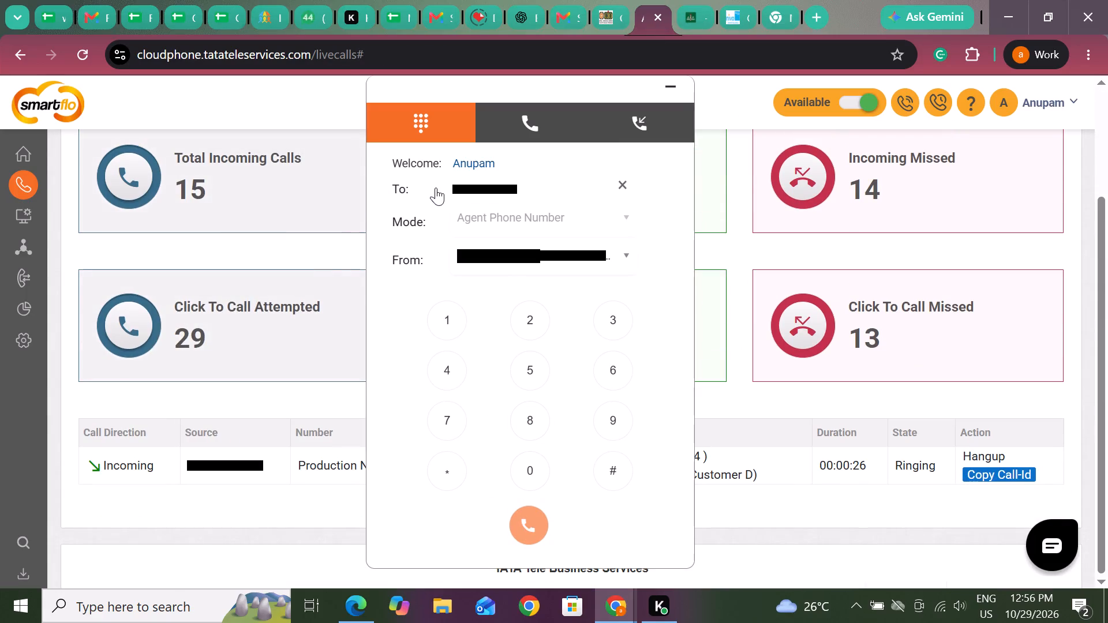
{"action": "double_click", "coordinate": [462, 194]}
{"action": "key", "text": "ctrl+v"}
{"action": "left_click", "coordinate": [521, 526]}
{"action": "left_click", "coordinate": [265, 22]}
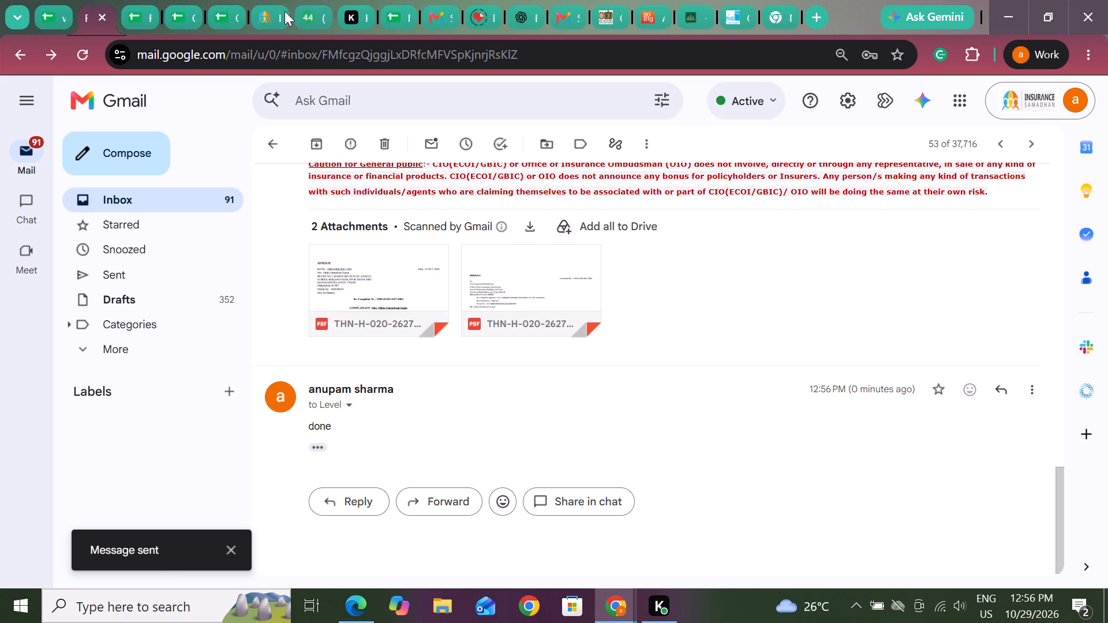
In the admin portal, open a new comment in the communication log of the Form 6a received ICICI Lombard complaint.
{"action": "left_click", "coordinate": [271, 22]}
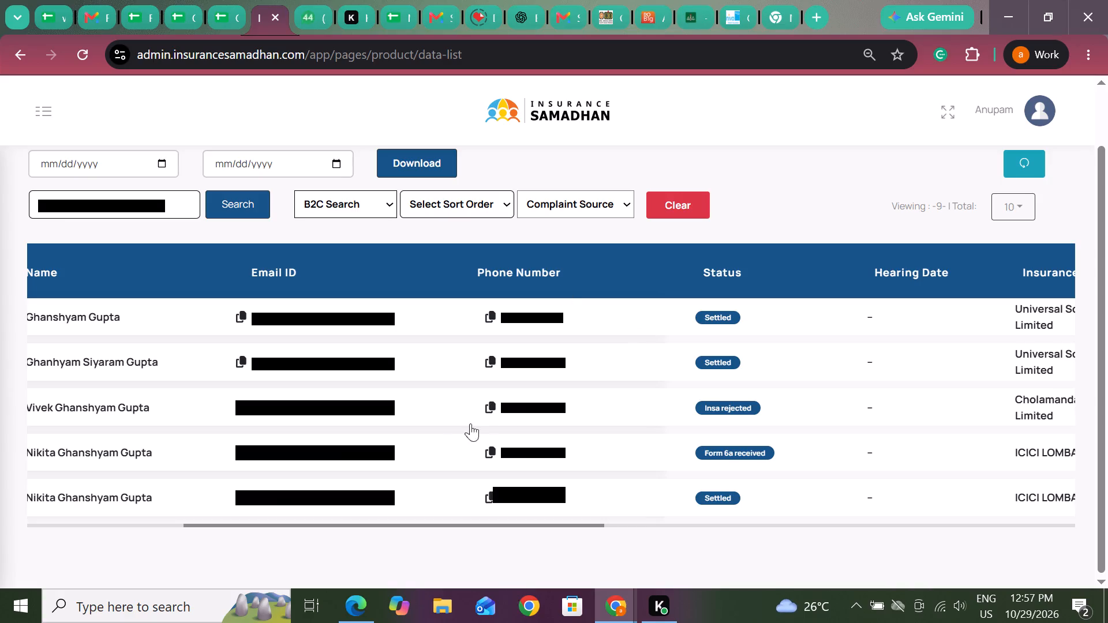
{"action": "left_click", "coordinate": [439, 457]}
{"action": "left_click", "coordinate": [506, 503]}
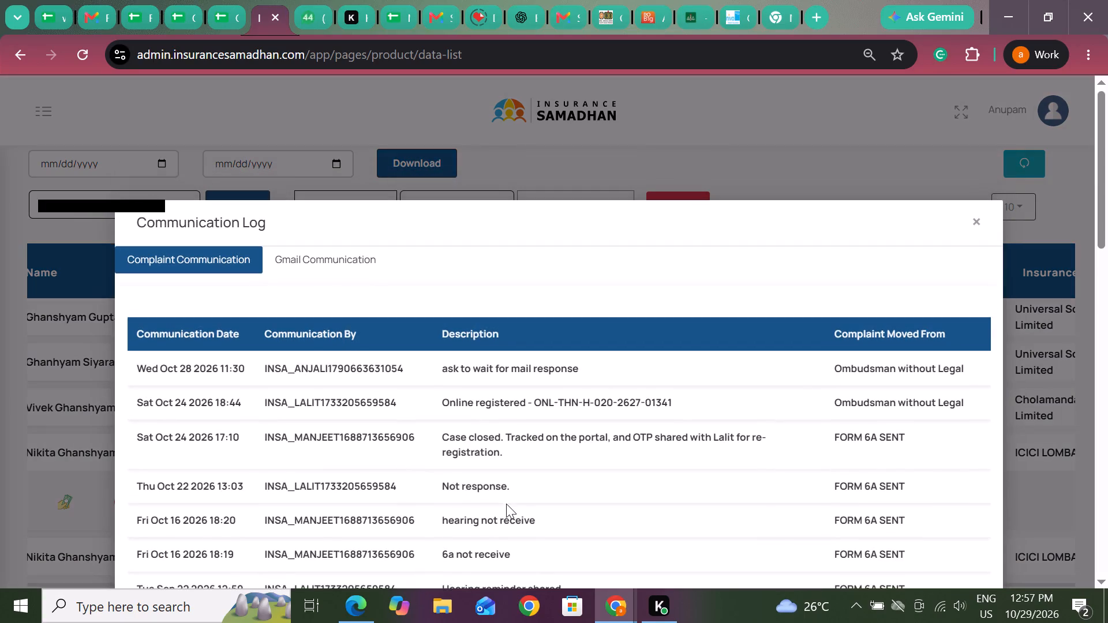
{"action": "scroll", "coordinate": [455, 451], "scroll_direction": "down", "scroll_amount": 14}
{"action": "left_click", "coordinate": [608, 535]}
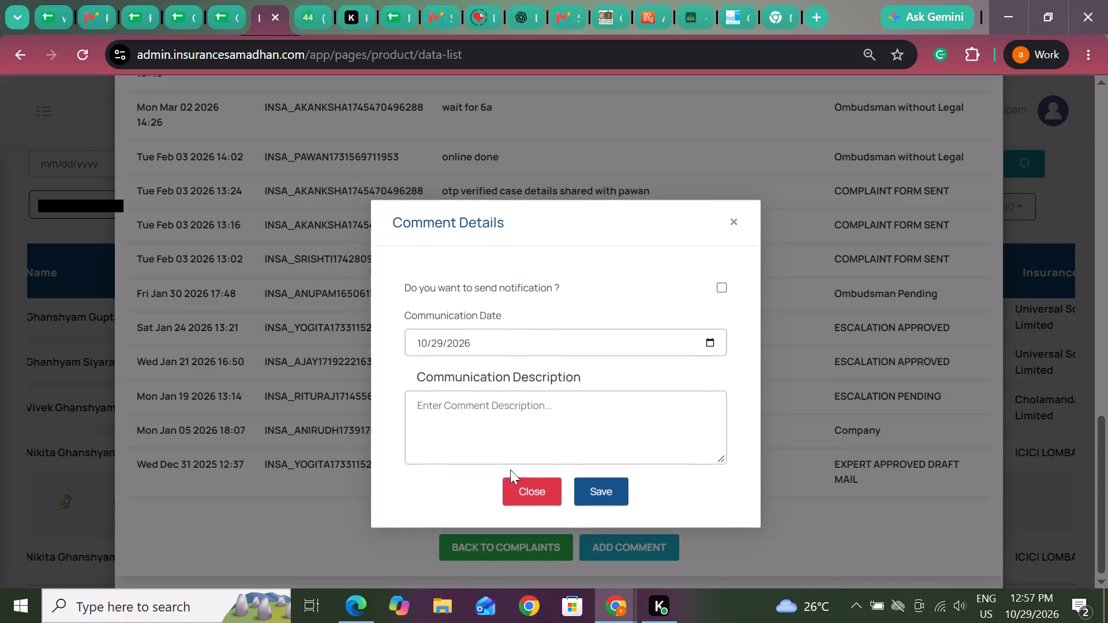
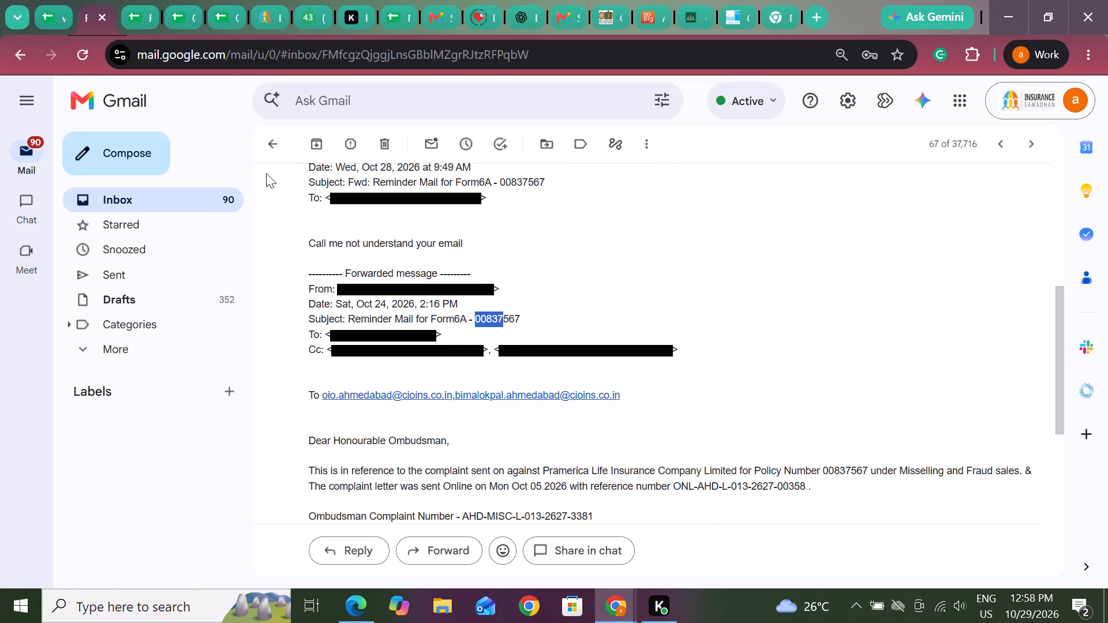
Copy the policy number from the Form6A reminder email's subject and search the Insurance Samadhan complaint list for it.
{"action": "key", "text": "ctrl+c"}
{"action": "key", "text": "ctrl+c"}
{"action": "key", "text": "ctrl+c"}
{"action": "left_click", "coordinate": [259, 24]}
{"action": "double_click", "coordinate": [140, 205]}
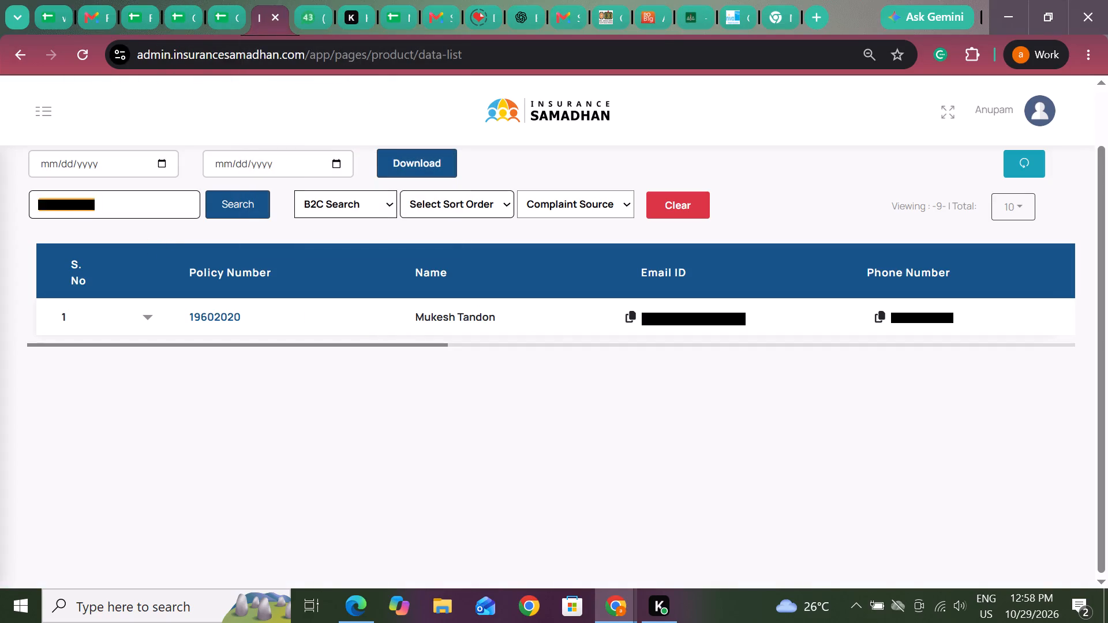
{"action": "key", "text": "ctrl+v"}
{"action": "left_click", "coordinate": [239, 207], "text": "ctrl"}
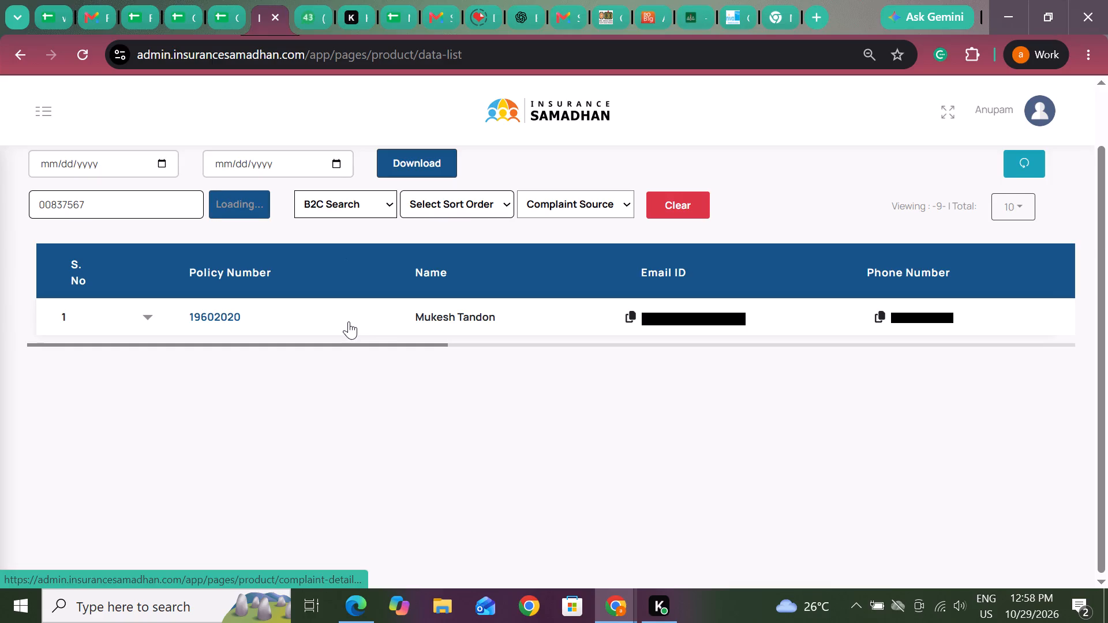
Copy the complainant's phone number from the Pramerica Life complaint's row and call it through the Smartflo dialer.
{"action": "scroll", "coordinate": [410, 318], "scroll_direction": "left", "scroll_amount": 2}
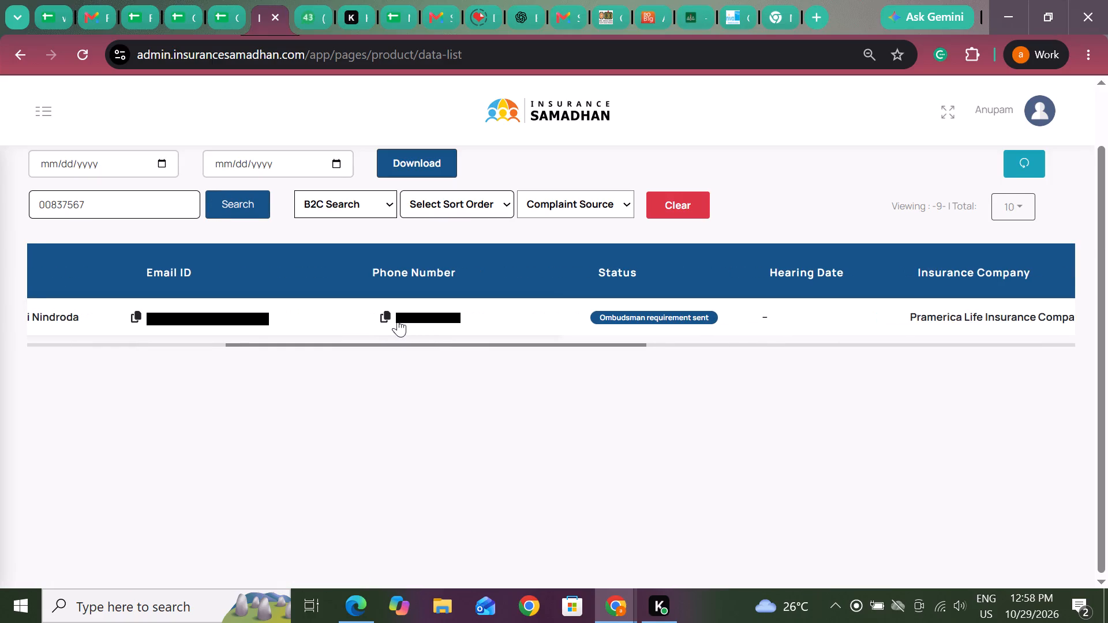
{"action": "scroll", "coordinate": [398, 319], "scroll_direction": "left", "scroll_amount": 1}
{"action": "left_click", "coordinate": [385, 316]}
{"action": "scroll", "coordinate": [382, 316], "scroll_direction": "left", "scroll_amount": 1}
{"action": "left_click", "coordinate": [639, 19]}
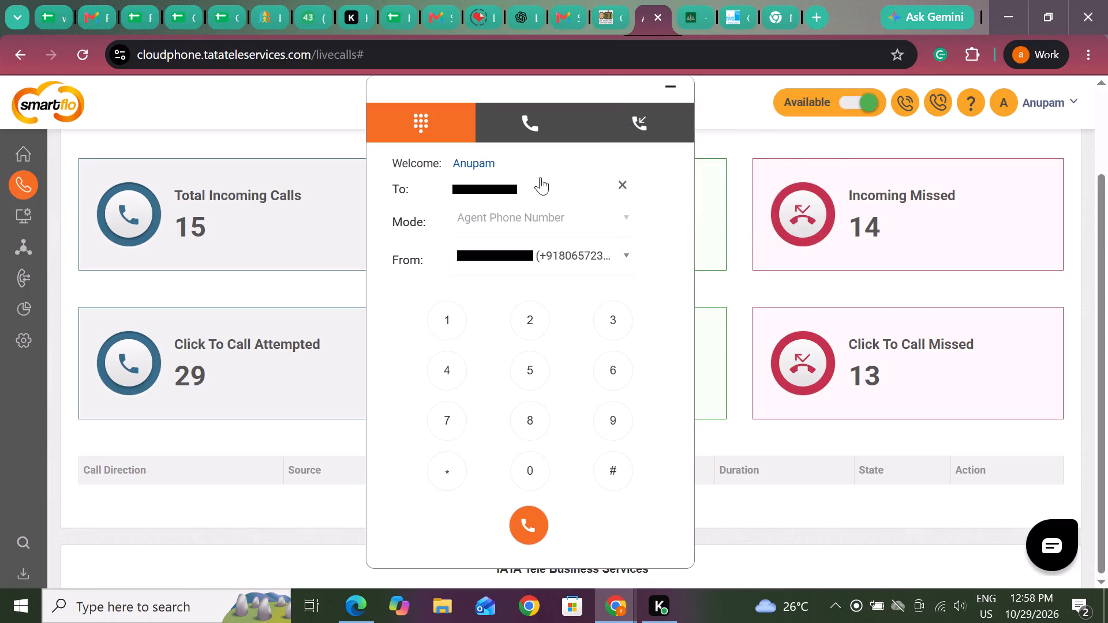
{"action": "double_click", "coordinate": [522, 190], "text": "ctrl"}
{"action": "key", "text": "ctrl+v"}
{"action": "left_click", "coordinate": [525, 521]}
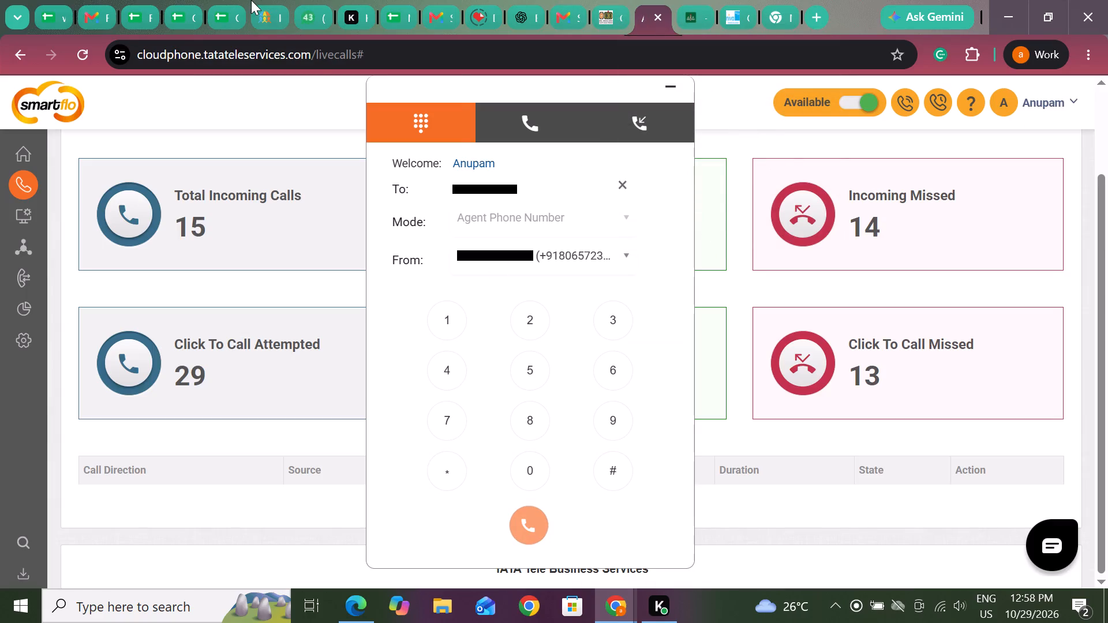
Return to the Insurance Samadhan complaint list and examine the remaining details in the Pramerica Life complaint's row.
{"action": "left_click", "coordinate": [271, 24]}
{"action": "scroll", "coordinate": [320, 325], "scroll_direction": "left", "scroll_amount": 1}
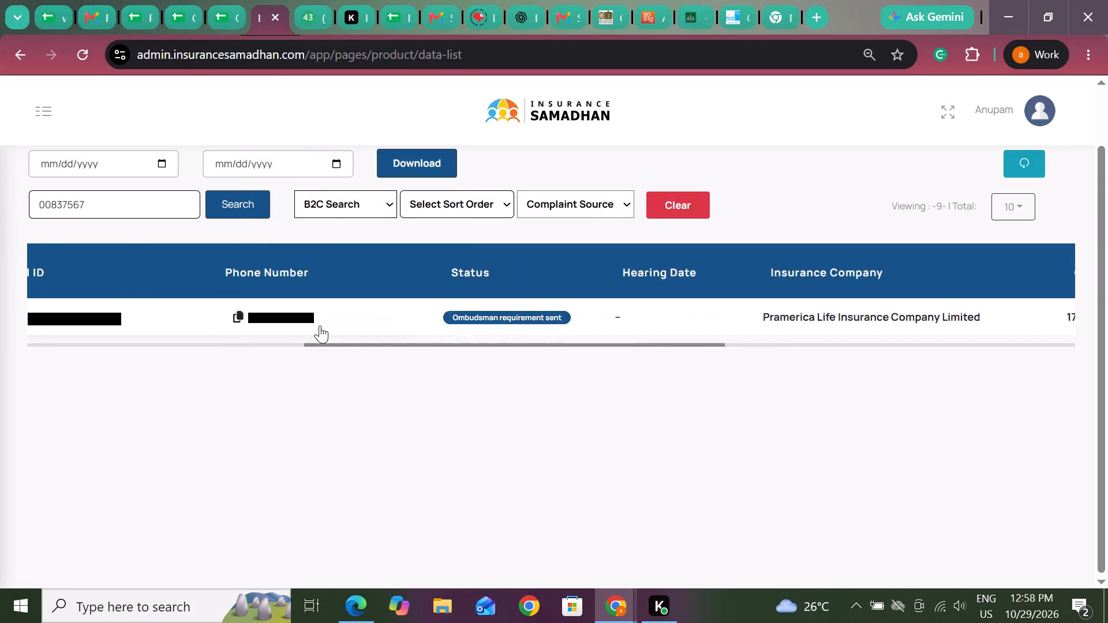
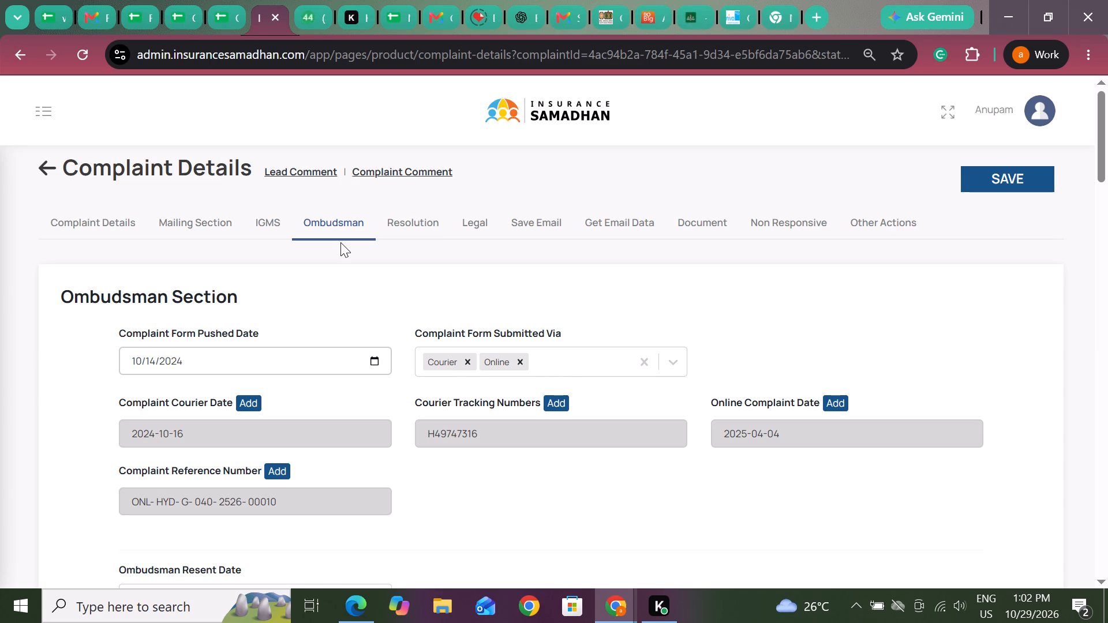
{"action": "left_click", "coordinate": [399, 169]}
Add a new comment to the complaint's comment history, with the communication description starting "cx will share".
{"action": "scroll", "coordinate": [670, 558], "scroll_direction": "down", "scroll_amount": 4}
{"action": "left_click", "coordinate": [638, 543]}
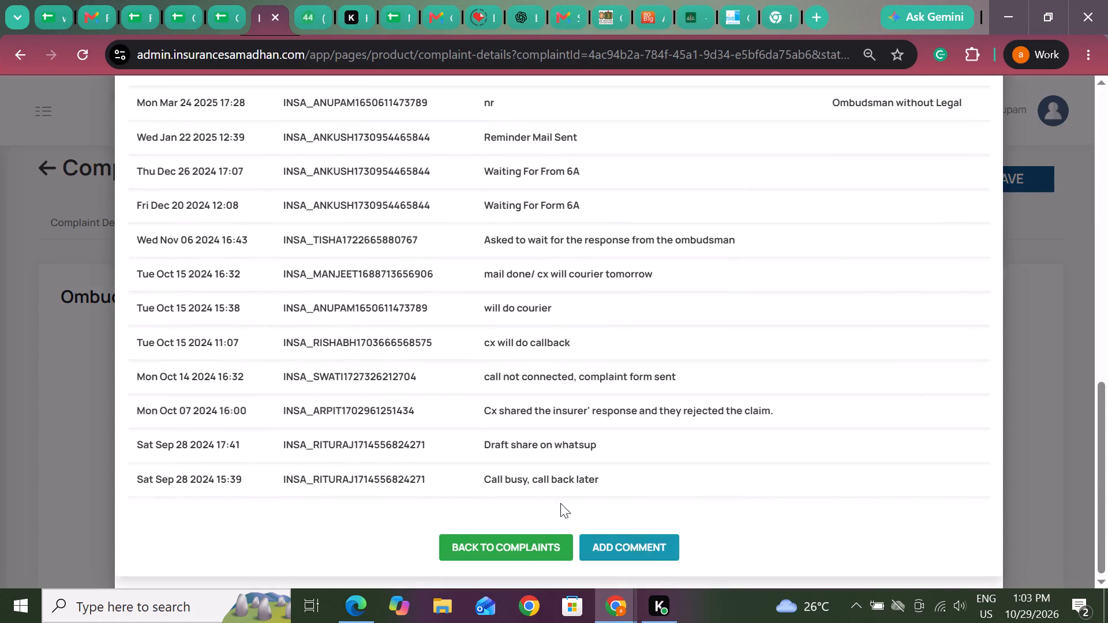
{"action": "left_click", "coordinate": [507, 453]}
{"action": "type", "text": "cx will"}
{"action": "key", "text": "space"}
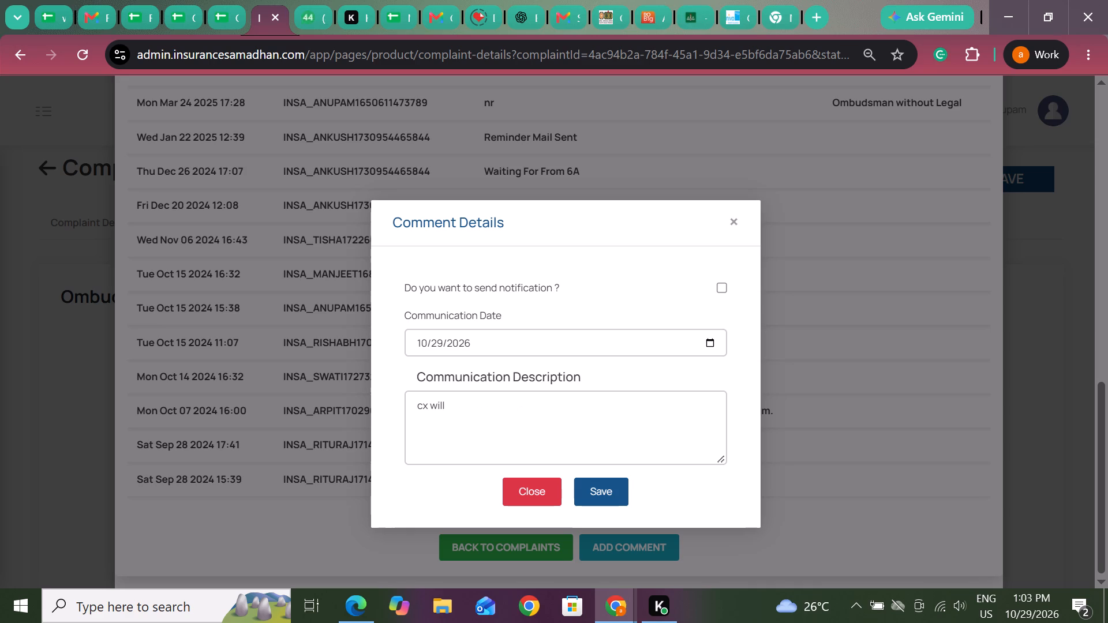
{"action": "type", "text": "6A"}
{"action": "key", "text": "space"}
{"action": "key", "text": "BackSpace"}
{"action": "key", "text": "BackSpace"}
{"action": "key", "text": "BackSpace"}
{"action": "type", "text": "share"}
{"action": "key", "text": "space"}
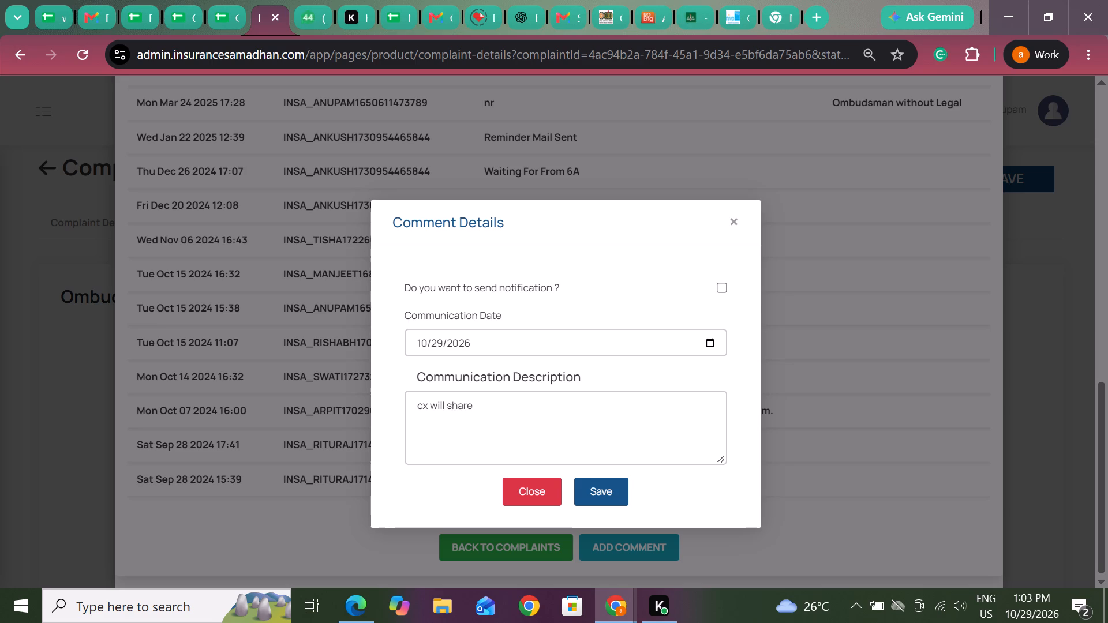
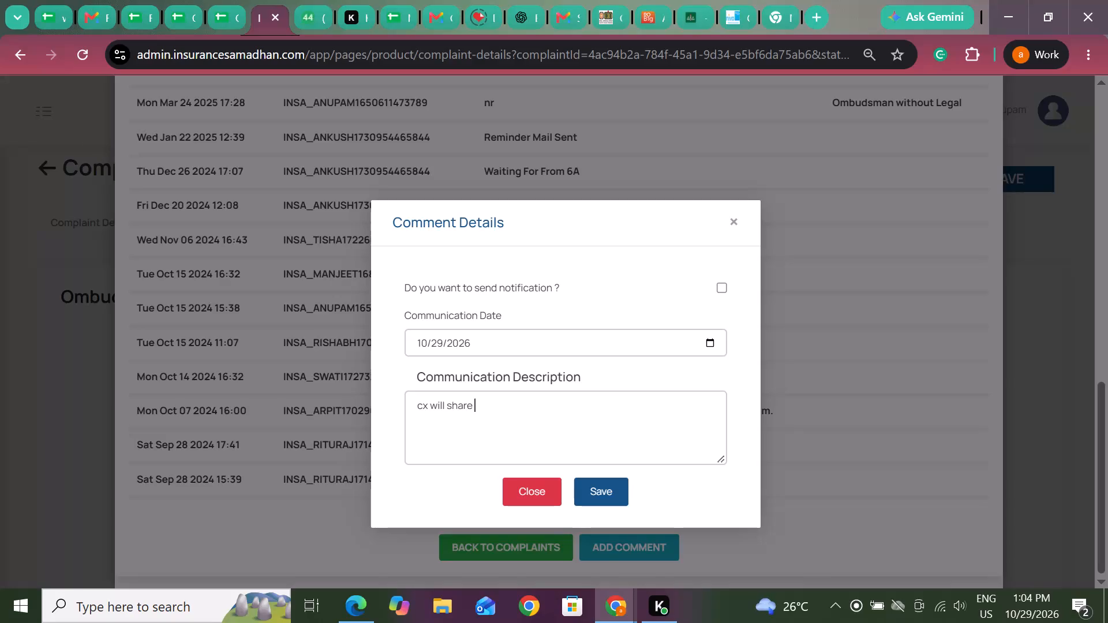
Complete the communication description so it reads "cx will share 6A form" and save the comment.
{"action": "type", "text": "6A"}
{"action": "key", "text": "space"}
{"action": "key", "text": "f"}
{"action": "key", "text": "o"}
{"action": "key", "text": "r"}
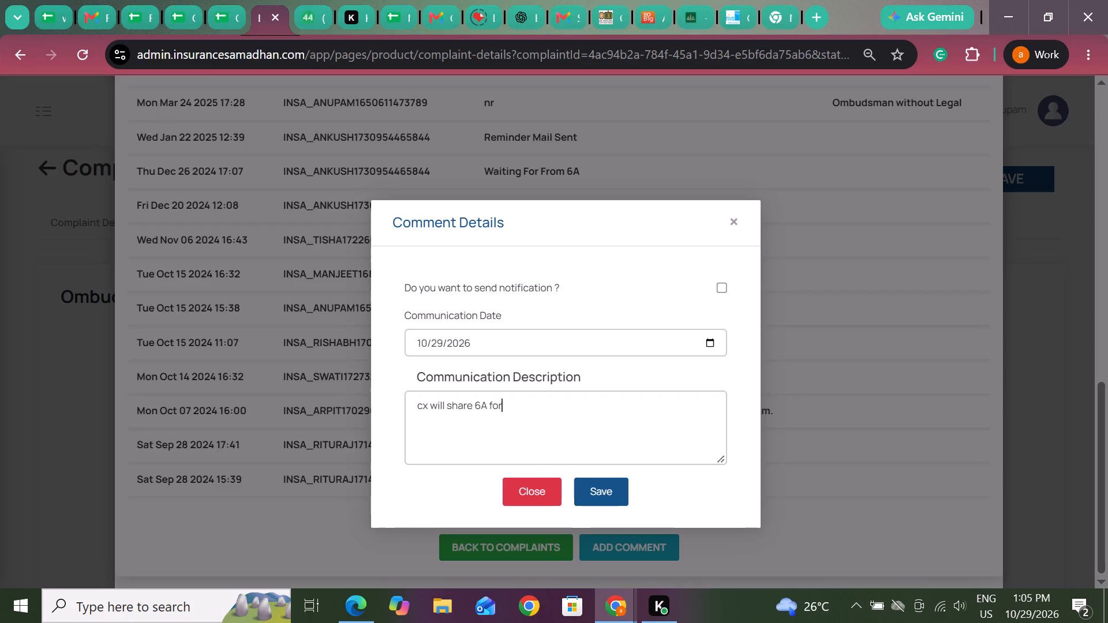
{"action": "key", "text": "m"}
{"action": "key", "text": "space"}
{"action": "key", "text": "Tab"}
{"action": "key", "text": "Tab"}
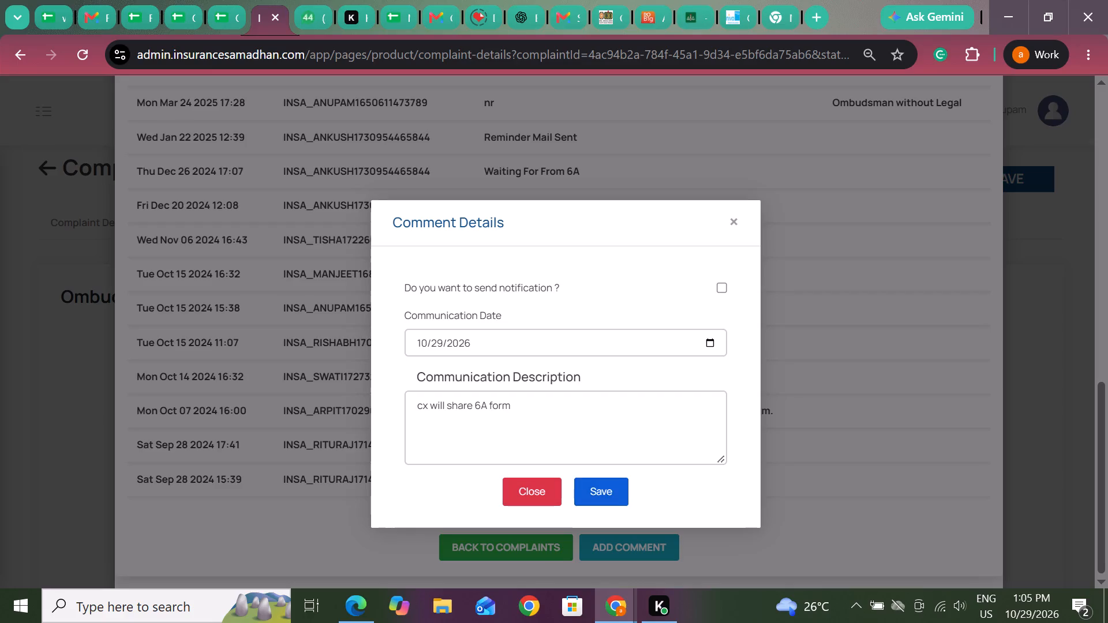
{"action": "key", "text": "Return"}
Leave the comment history and return from the complaint details to the Form 6a Received Complaints list.
{"action": "left_click", "coordinate": [387, 141]}
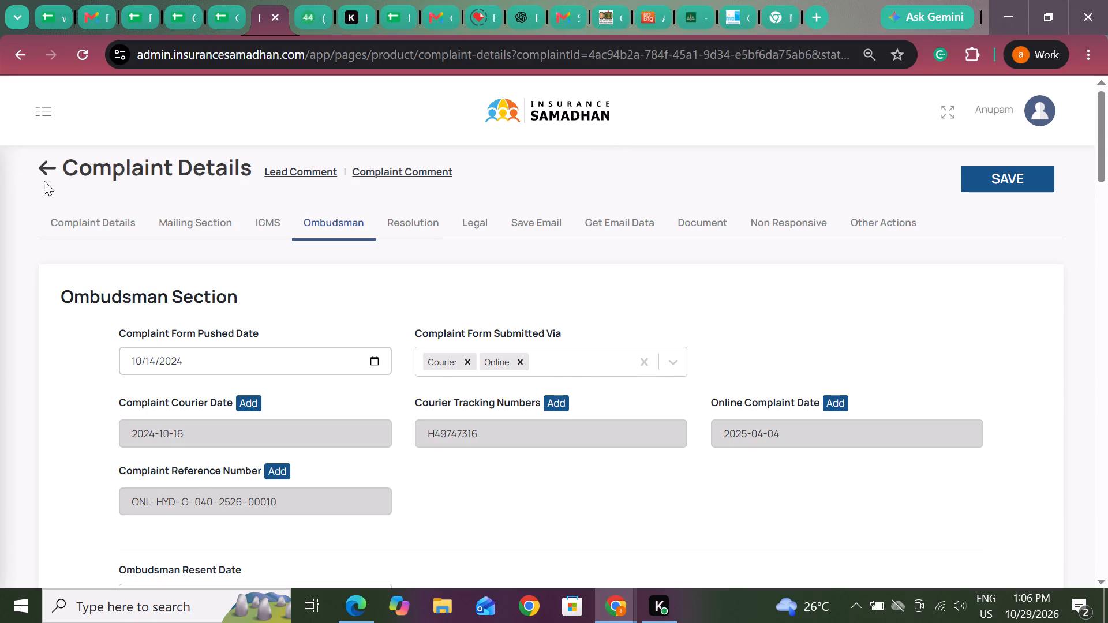
{"action": "left_click", "coordinate": [44, 163]}
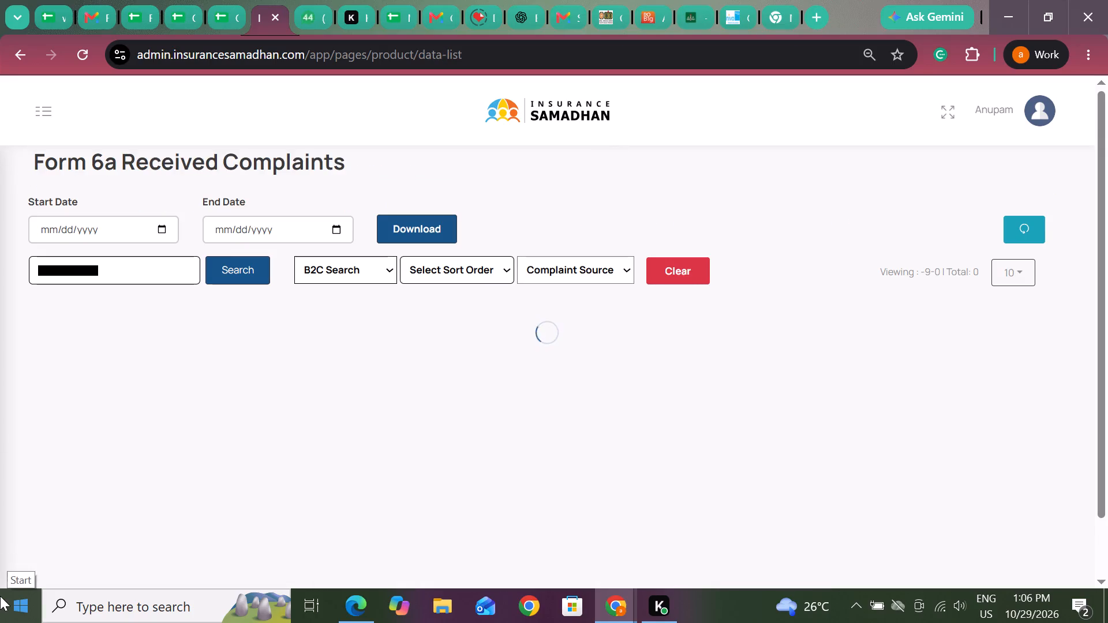
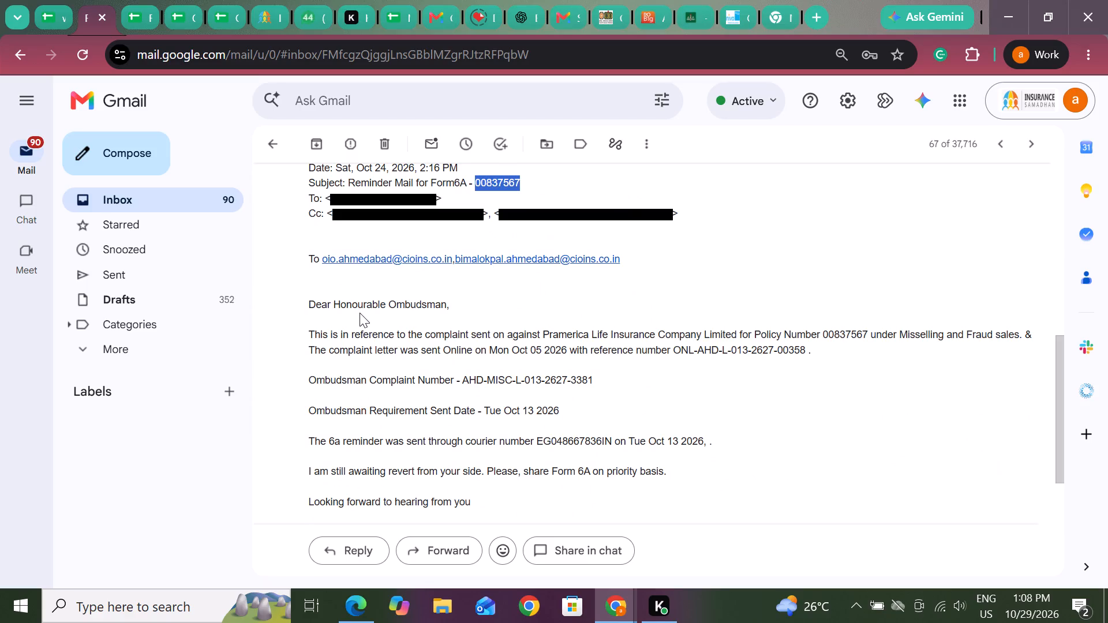
Open a new blank browser tab.
{"action": "left_click", "coordinate": [813, 13]}
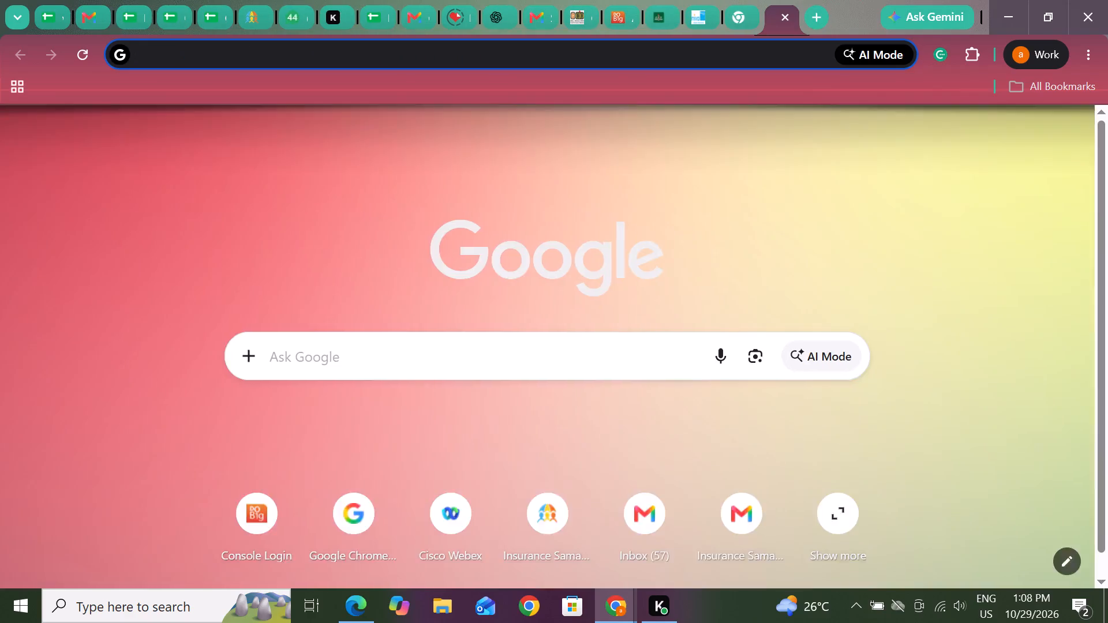
Search Google for "sea salt powder for hair men" and look through the results.
{"action": "left_click", "coordinate": [531, 366]}
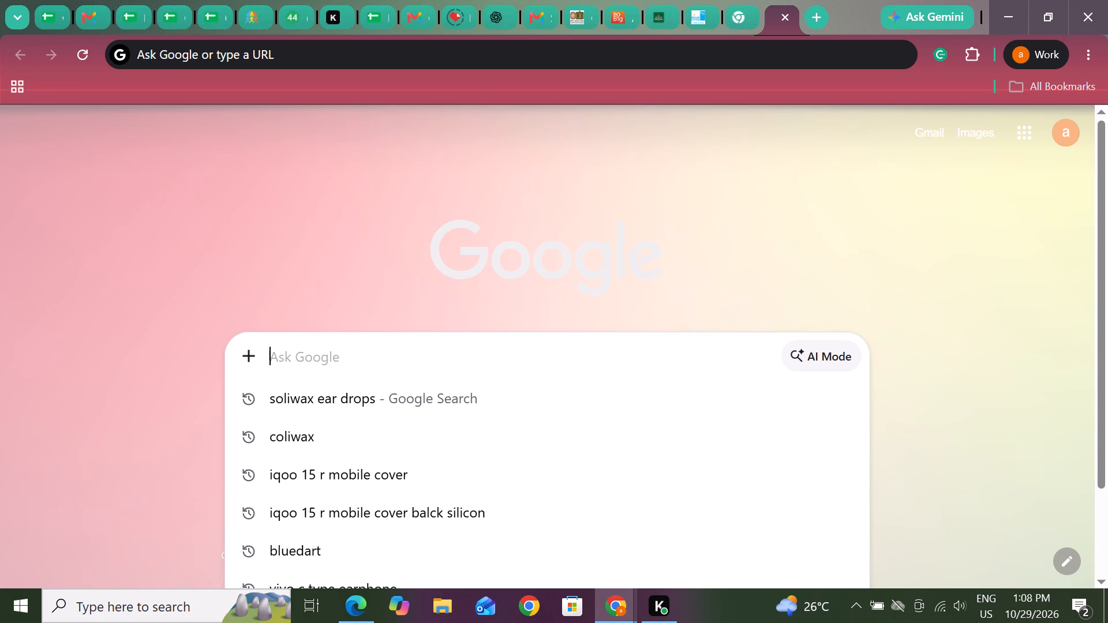
{"action": "type", "text": "sea"}
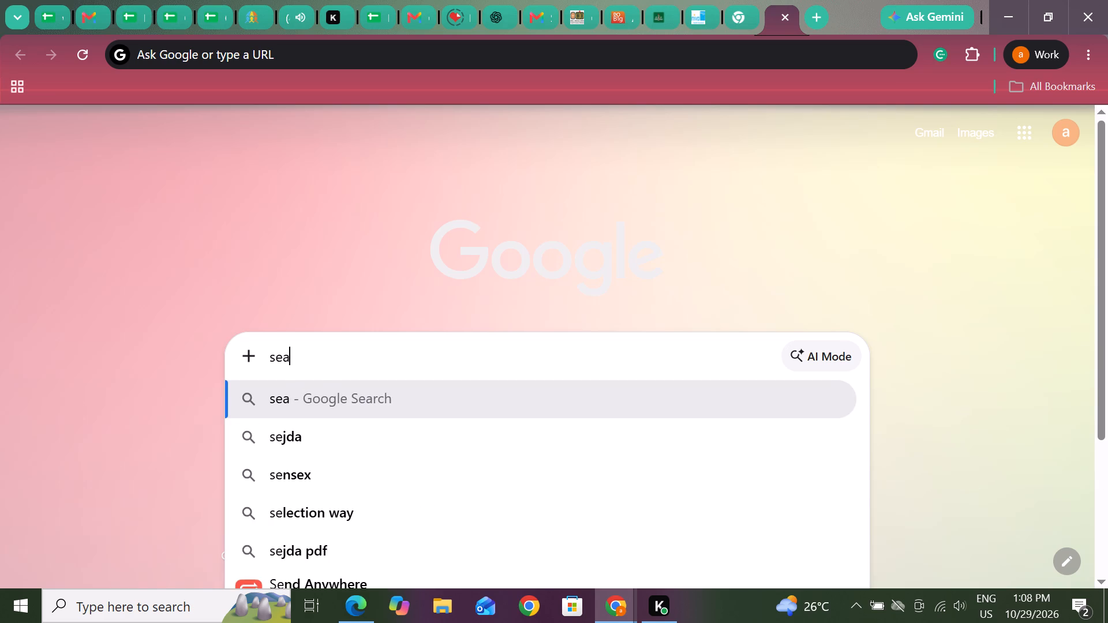
{"action": "key", "text": "space"}
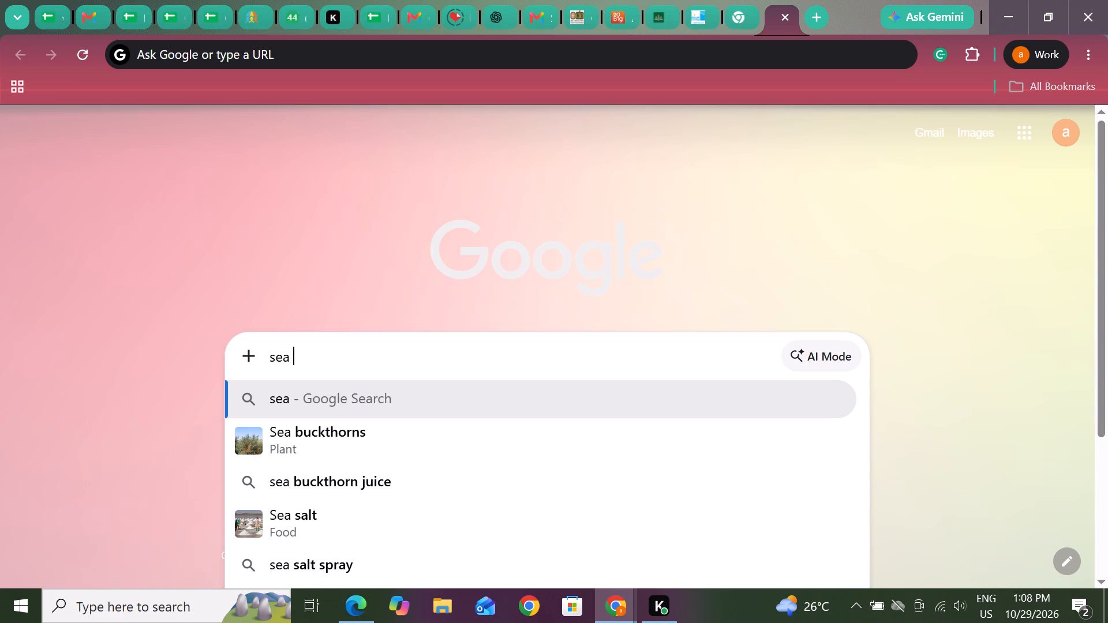
{"action": "type", "text": "salt"}
{"action": "key", "text": "space"}
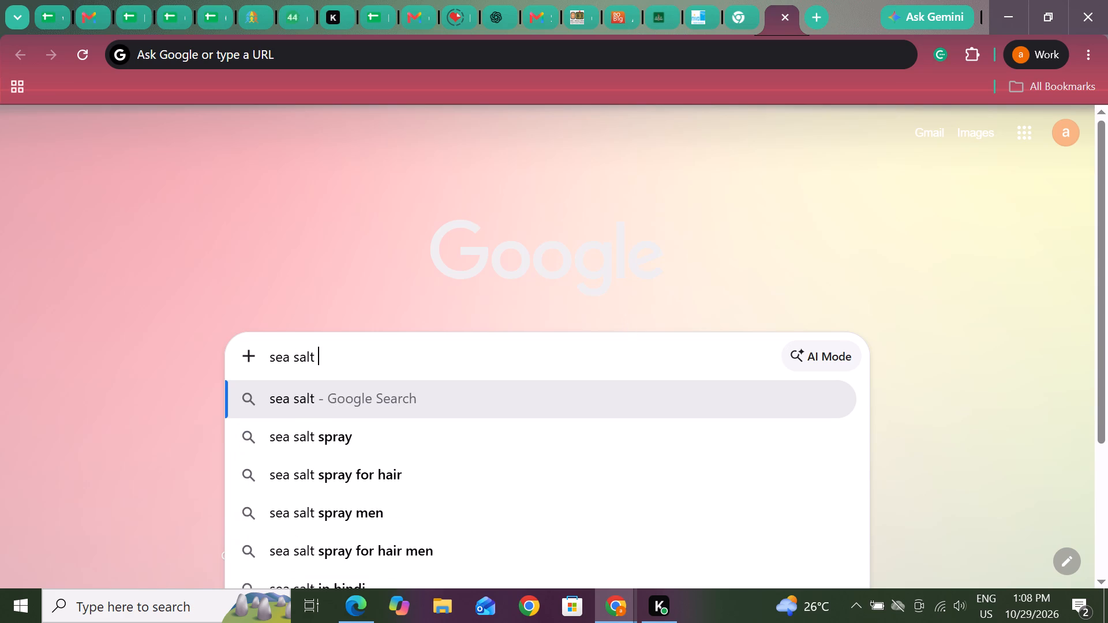
{"action": "type", "text": "pow"}
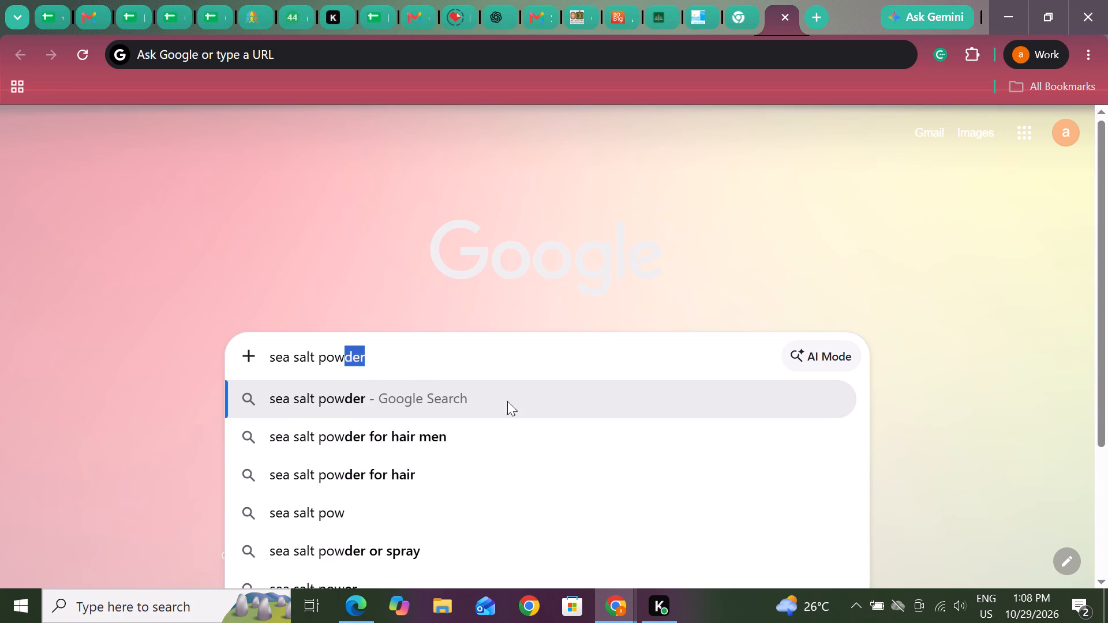
{"action": "left_click", "coordinate": [476, 433]}
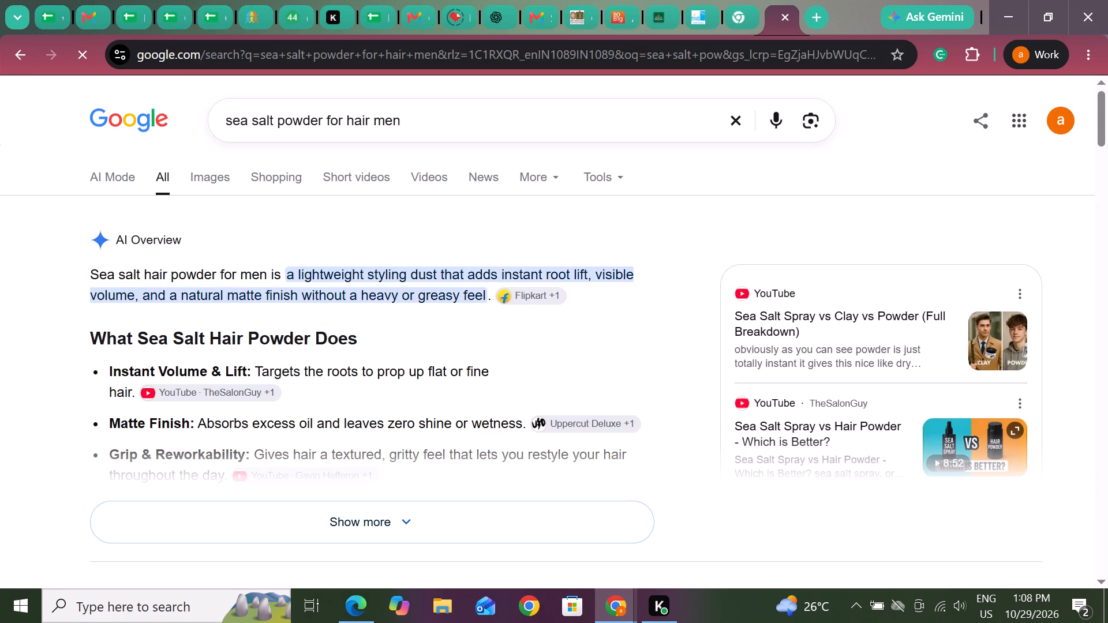
{"action": "scroll", "coordinate": [261, 302], "scroll_direction": "down", "scroll_amount": 4}
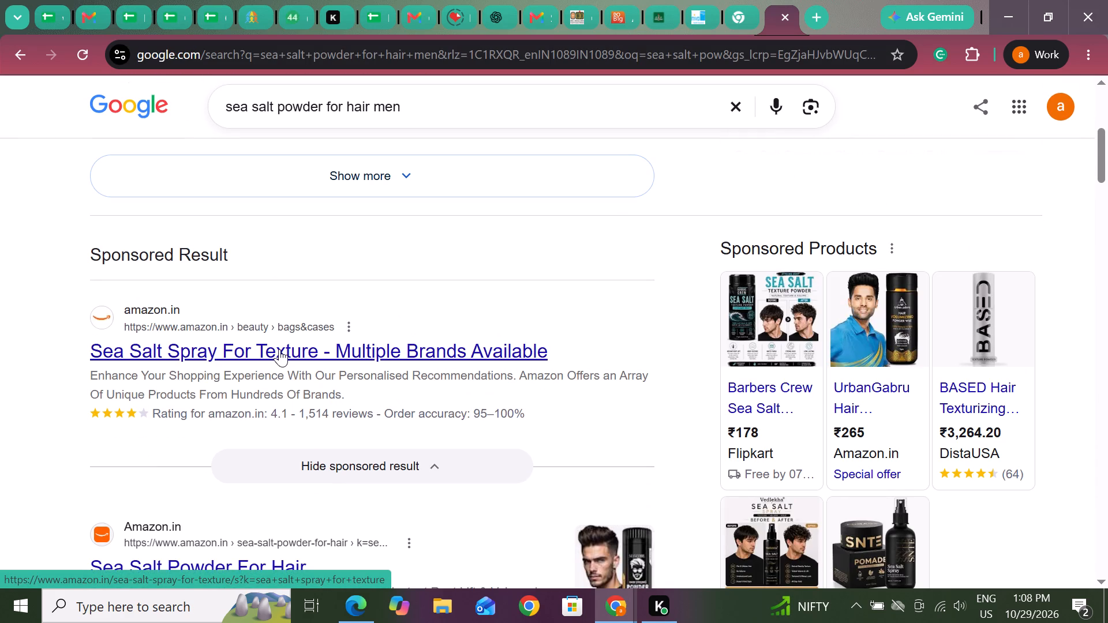
{"action": "scroll", "coordinate": [279, 349], "scroll_direction": "down", "scroll_amount": 2}
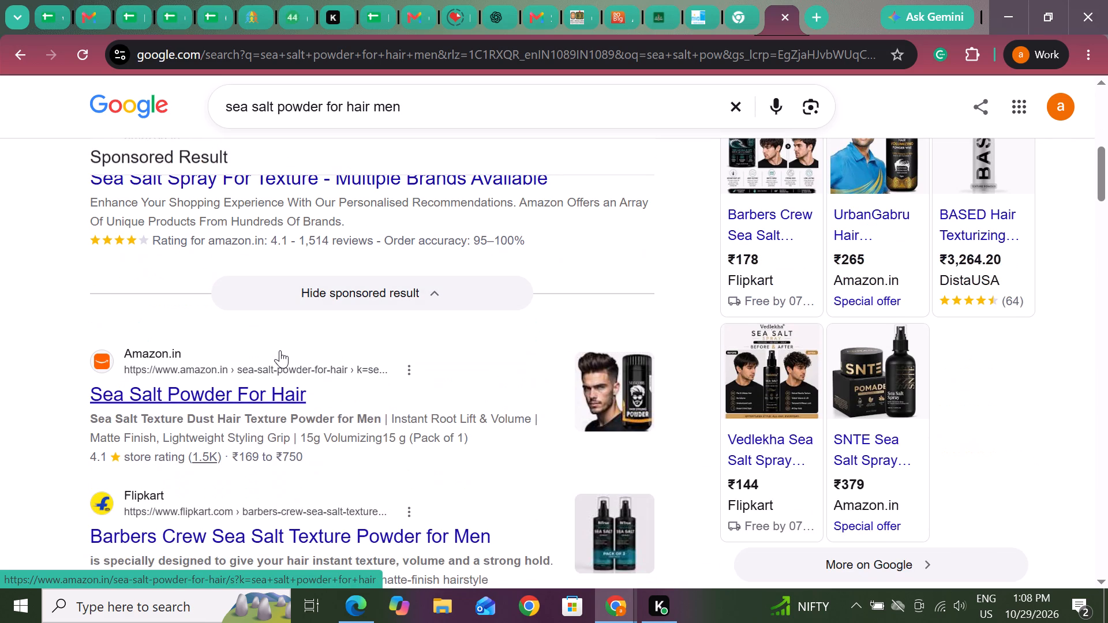
{"action": "scroll", "coordinate": [264, 354], "scroll_direction": "down", "scroll_amount": 1}
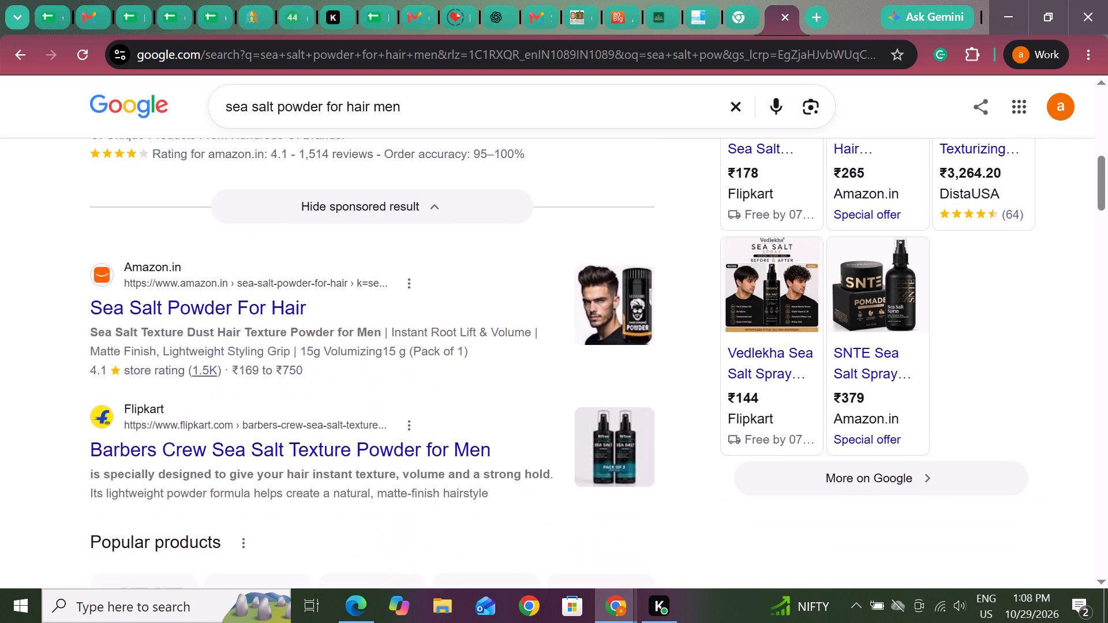
{"action": "scroll", "coordinate": [235, 356], "scroll_direction": "up", "scroll_amount": 3}
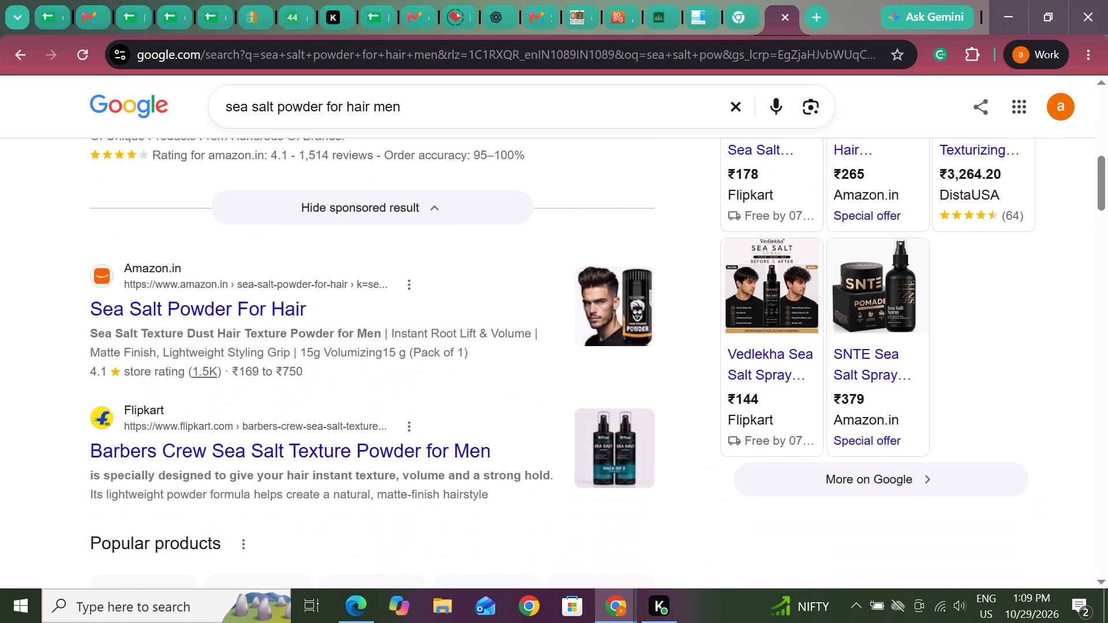
{"action": "scroll", "coordinate": [235, 356], "scroll_direction": "up", "scroll_amount": 8}
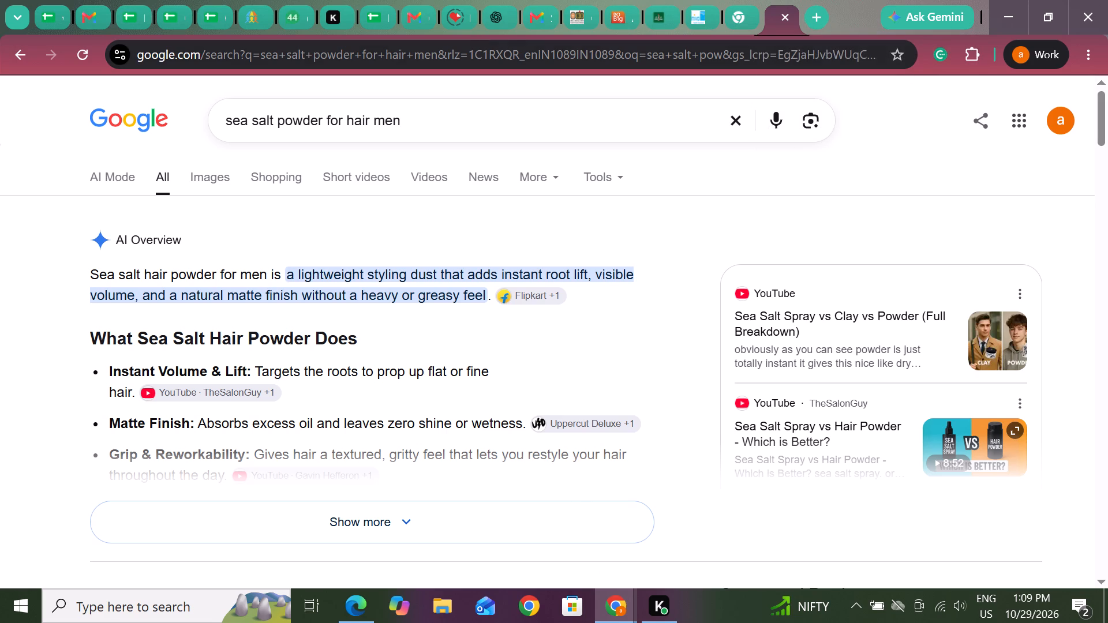
Switch back to the Form 6a Received Complaints list in Insurance Samadhan.
{"action": "left_click", "coordinate": [265, 17]}
{"action": "scroll", "coordinate": [365, 379], "scroll_direction": "left", "scroll_amount": 1}
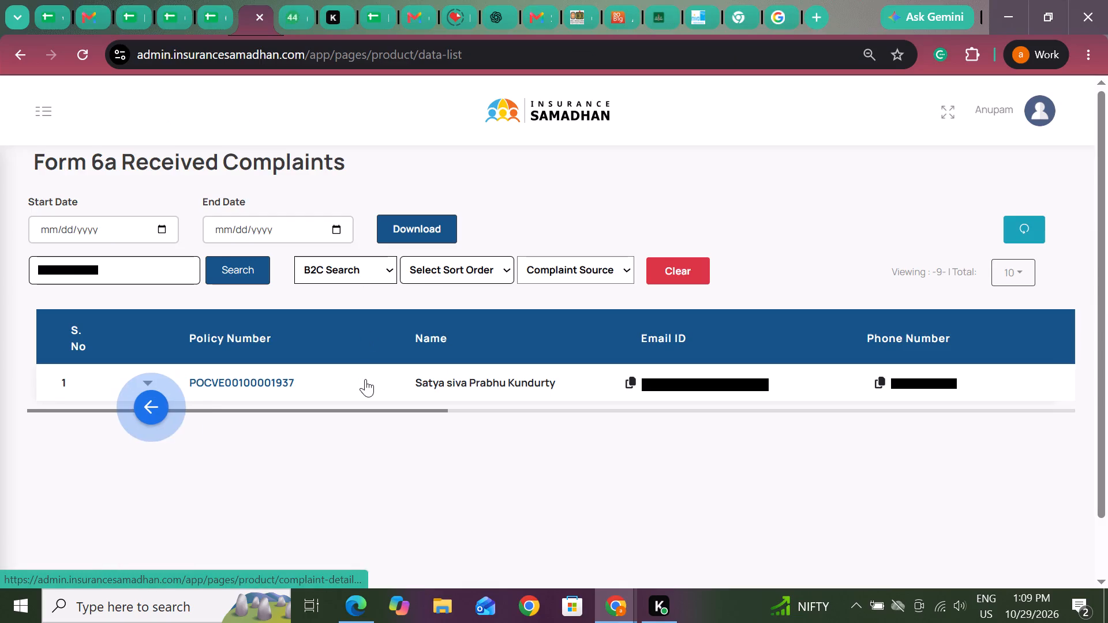
{"action": "scroll", "coordinate": [365, 379], "scroll_direction": "left", "scroll_amount": 2}
{"action": "left_click", "coordinate": [43, 166]}
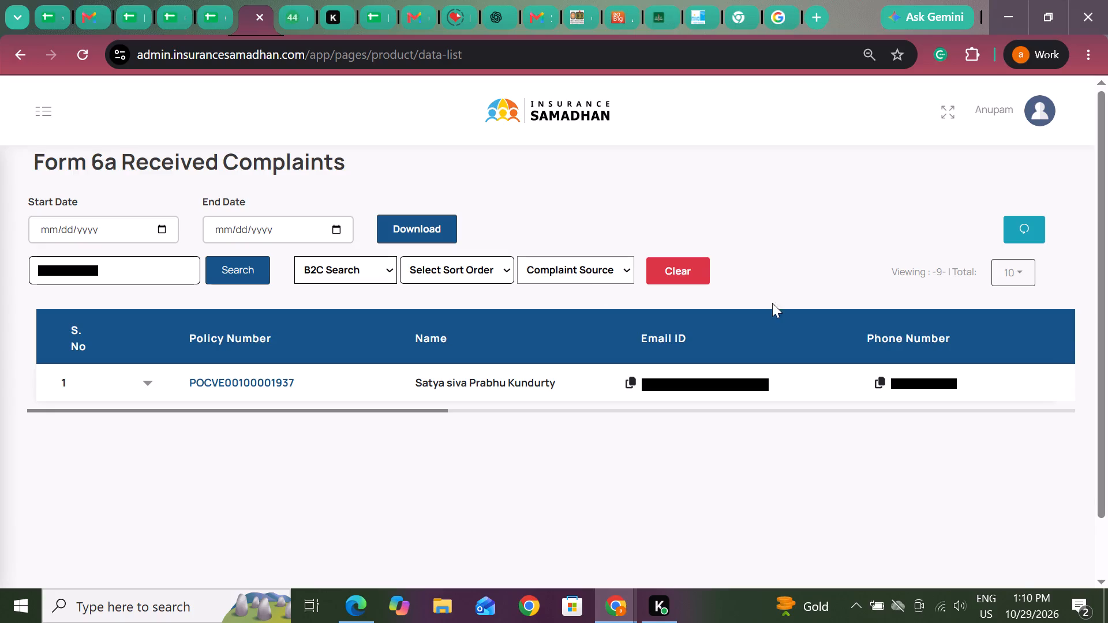
{"action": "scroll", "coordinate": [633, 379], "scroll_direction": "up", "scroll_amount": 2}
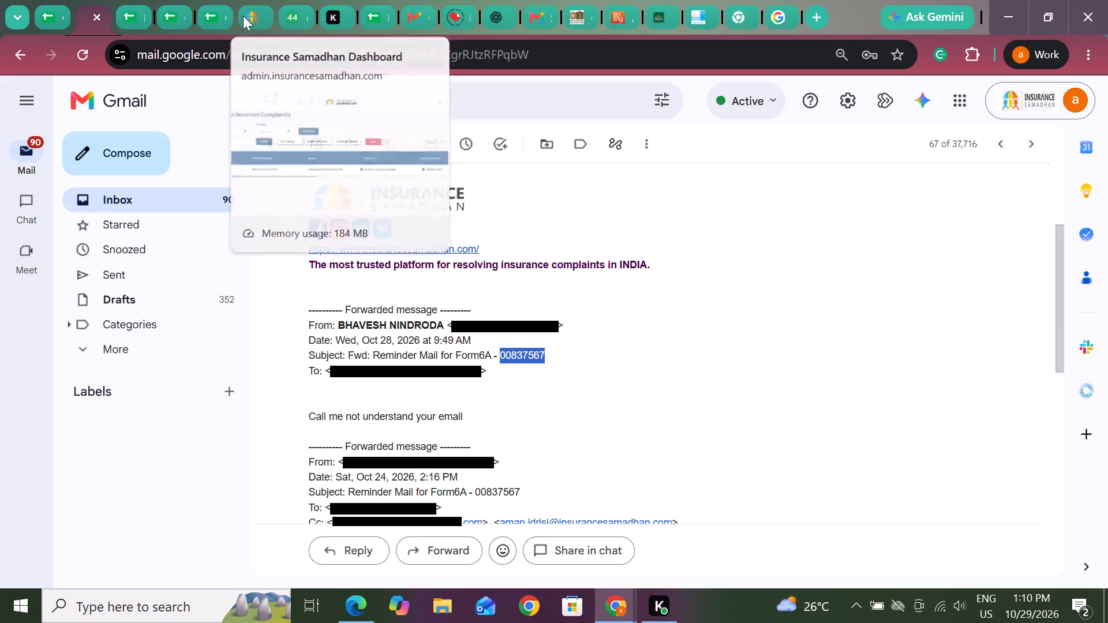
{"action": "left_click", "coordinate": [243, 16]}
{"action": "triple_click", "coordinate": [121, 277]}
{"action": "key", "text": "ctrl+v"}
{"action": "left_click", "coordinate": [257, 279]}
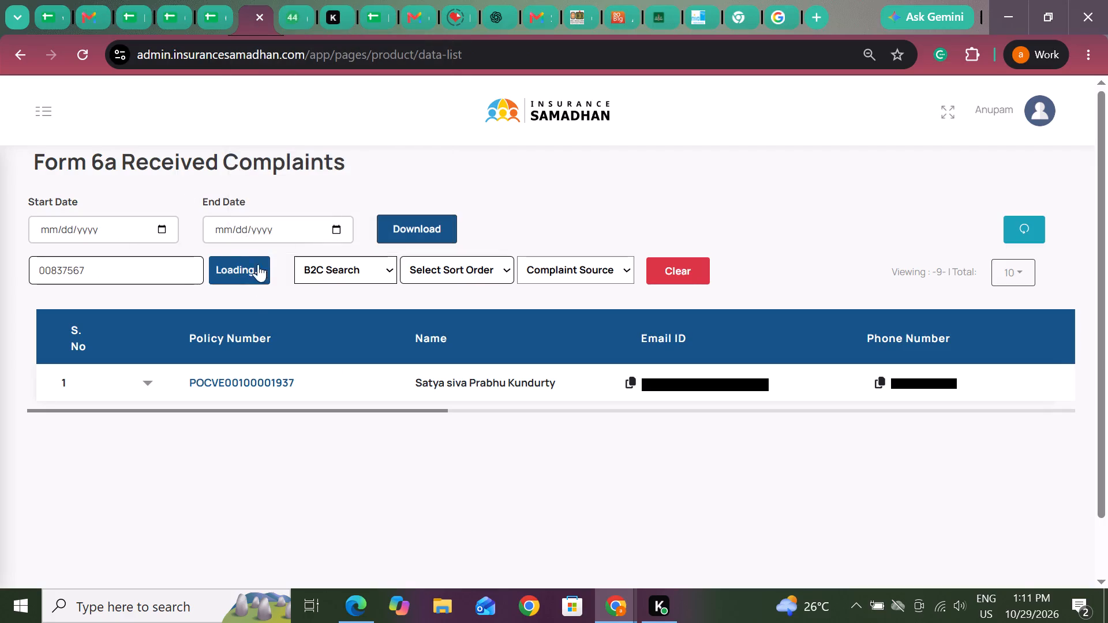
Copy the complainant's phone number from the matching complaint record and enter it as the number to call in the Smartflo dialer.
{"action": "scroll", "coordinate": [439, 398], "scroll_direction": "left", "scroll_amount": 1}
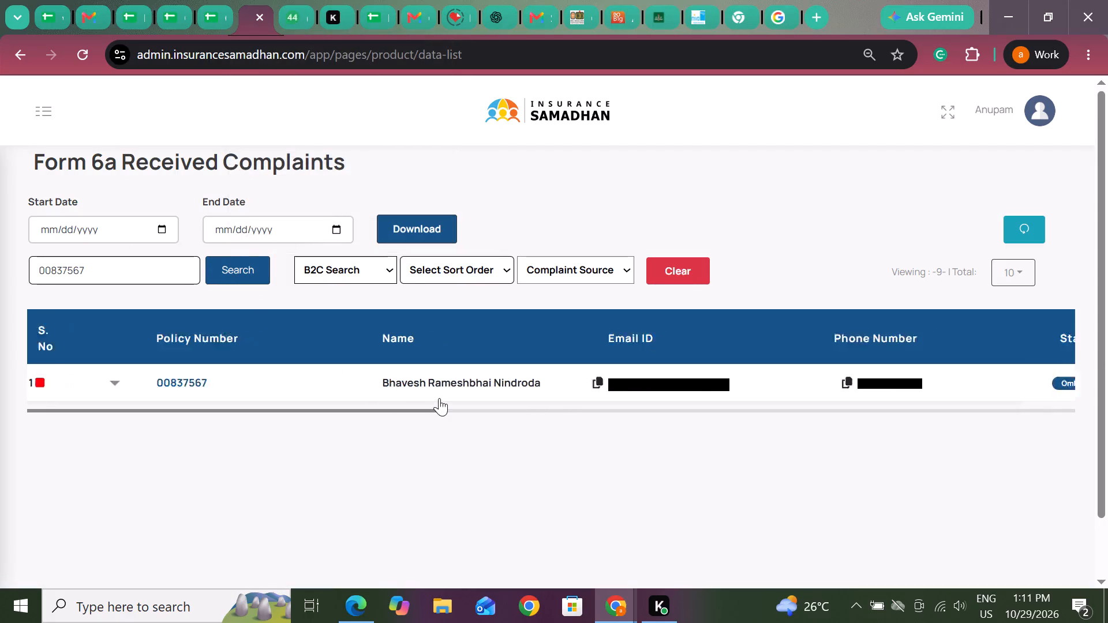
{"action": "scroll", "coordinate": [439, 398], "scroll_direction": "left", "scroll_amount": 1}
{"action": "scroll", "coordinate": [582, 384], "scroll_direction": "left", "scroll_amount": 2}
{"action": "left_click", "coordinate": [583, 381]}
{"action": "scroll", "coordinate": [590, 331], "scroll_direction": "left", "scroll_amount": 1}
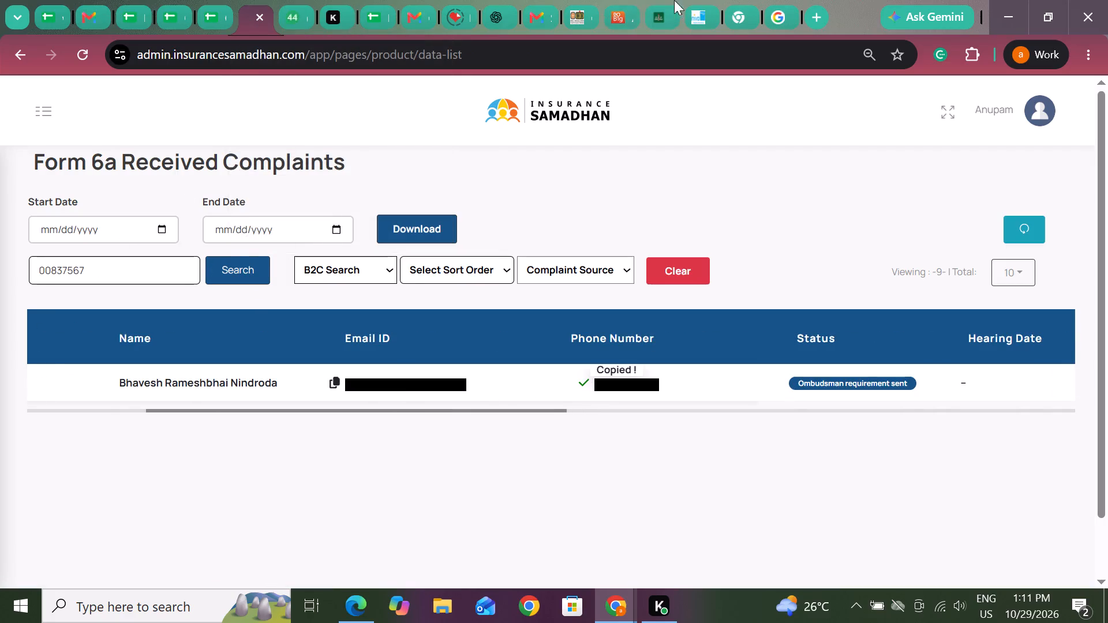
{"action": "left_click", "coordinate": [621, 24]}
{"action": "double_click", "coordinate": [542, 197], "text": "ctrl"}
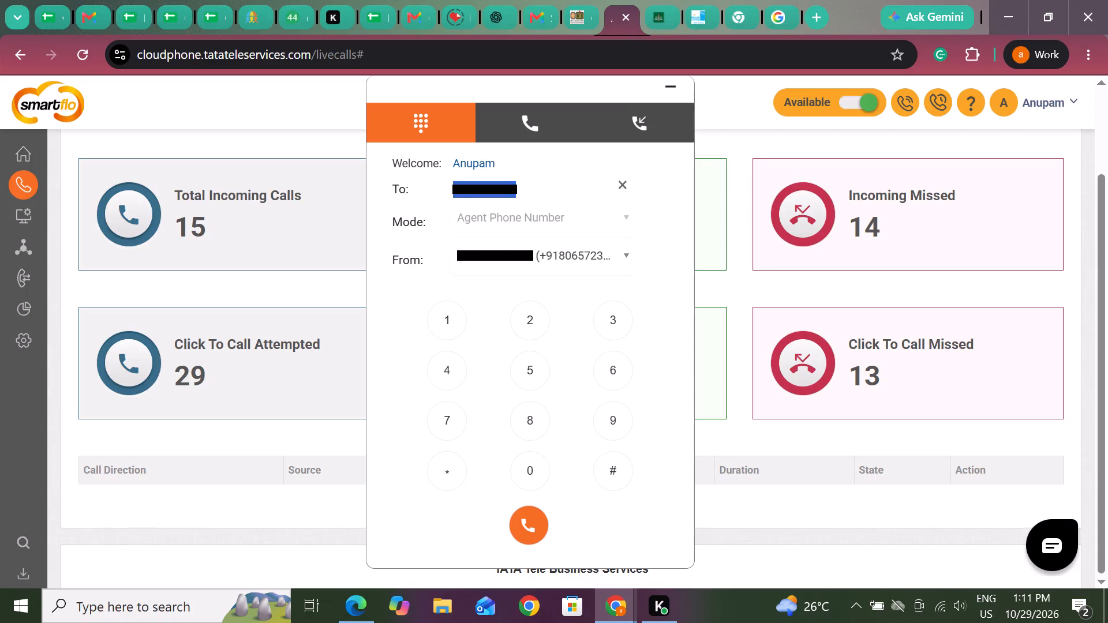
{"action": "key", "text": "ctrl+v"}
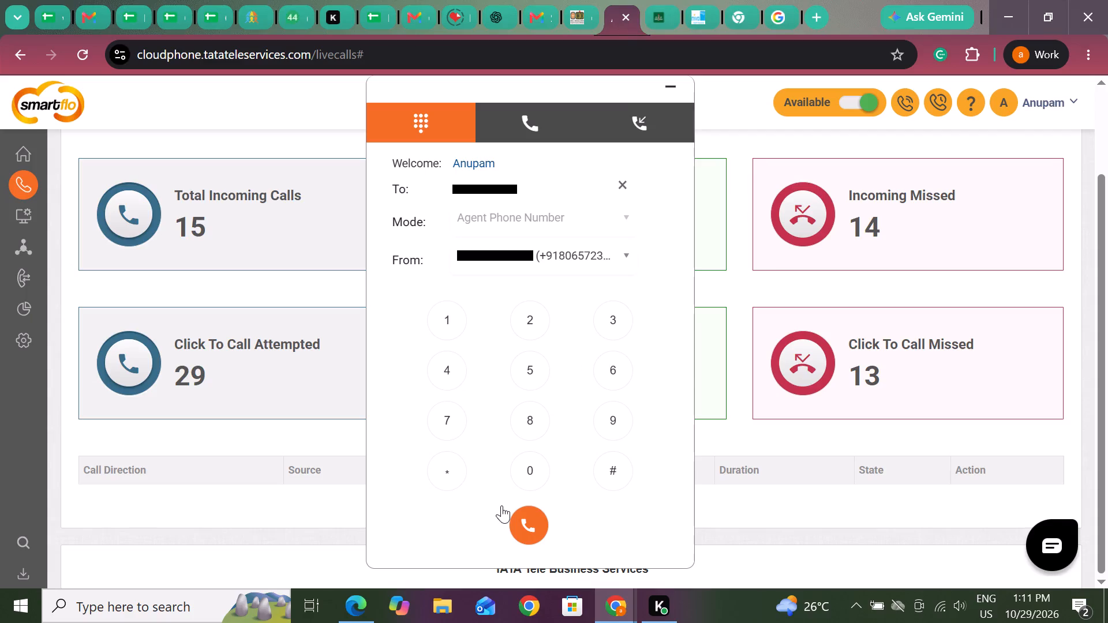
Place the call in Smartflo to the number already entered in the dialer.
{"action": "left_click", "coordinate": [522, 528]}
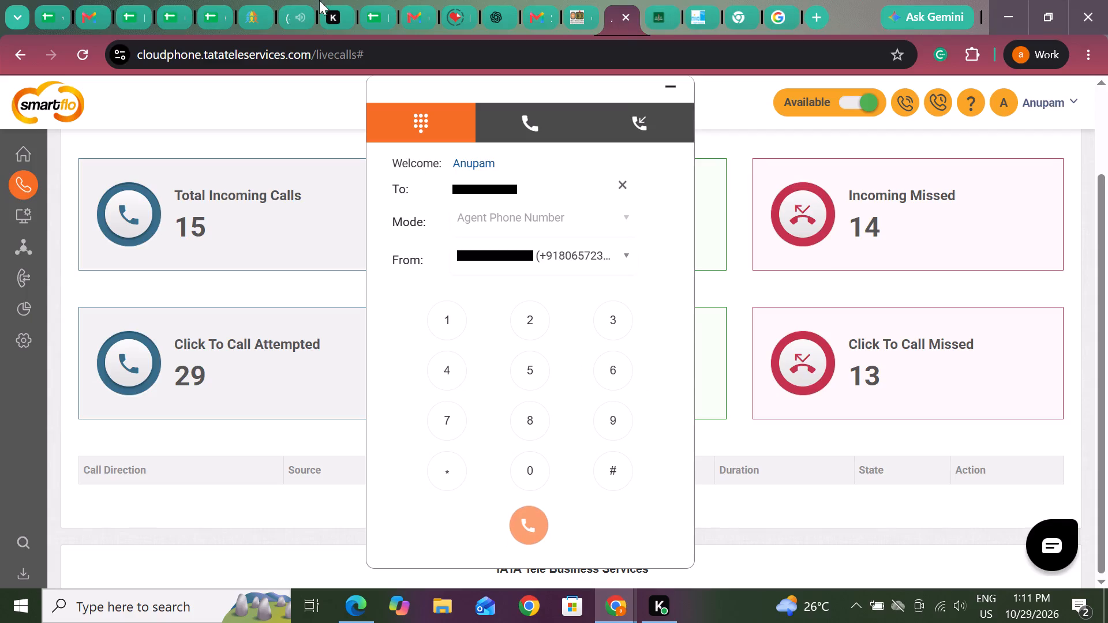
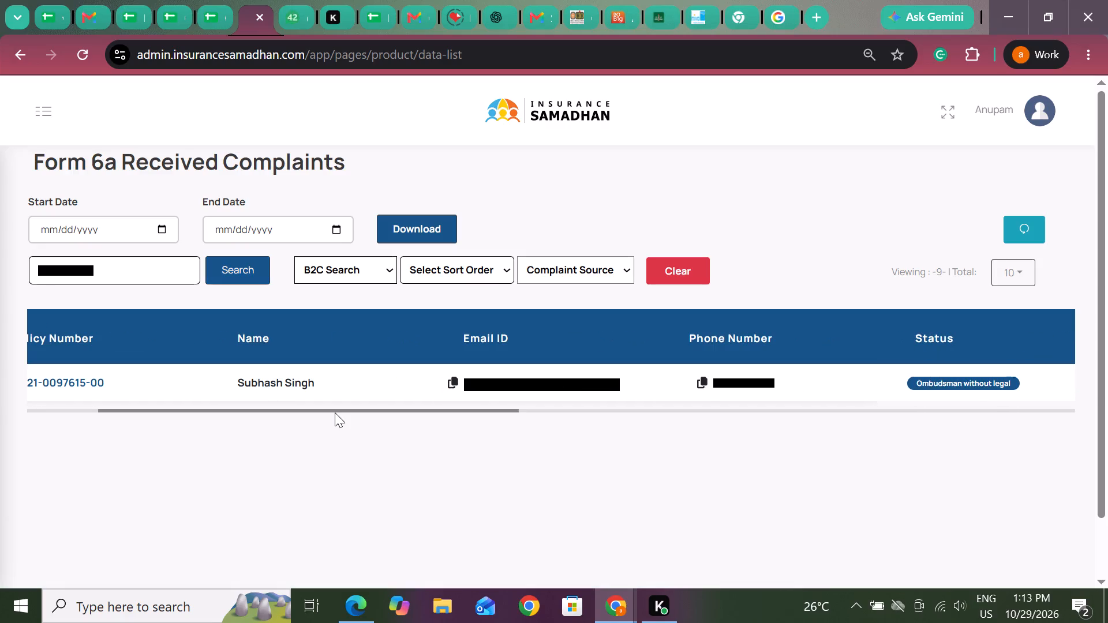
Open the listed complaint with status Ombudsman without legal and review its Ombudsman section and Complaint Details form.
{"action": "left_click", "coordinate": [81, 386]}
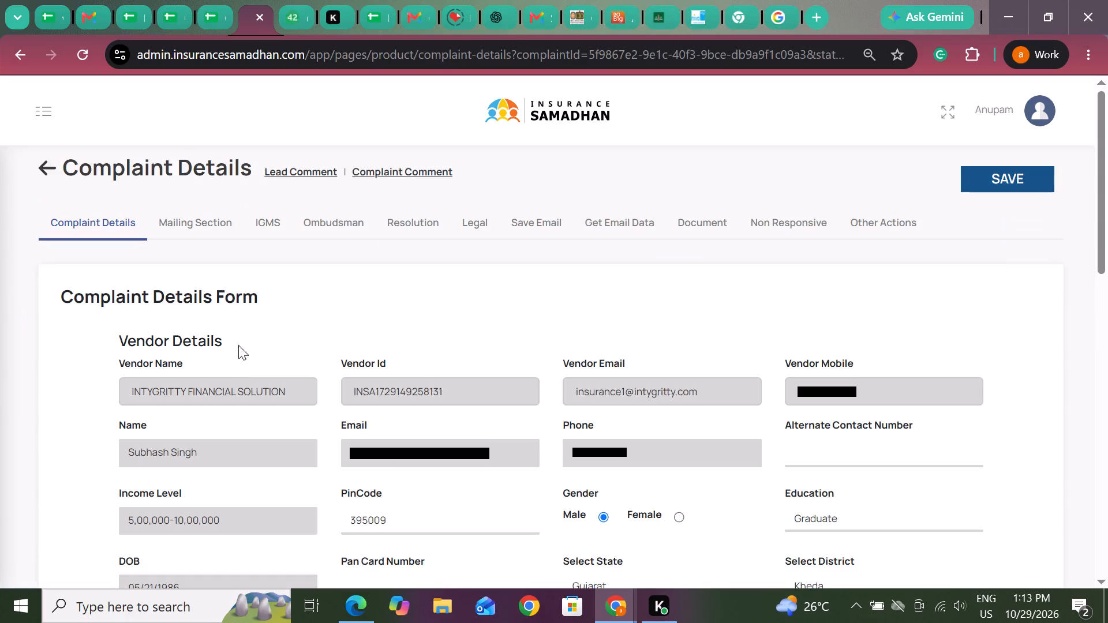
{"action": "left_click", "coordinate": [339, 224]}
{"action": "scroll", "coordinate": [344, 293], "scroll_direction": "down", "scroll_amount": 7}
{"action": "scroll", "coordinate": [308, 370], "scroll_direction": "up", "scroll_amount": 7}
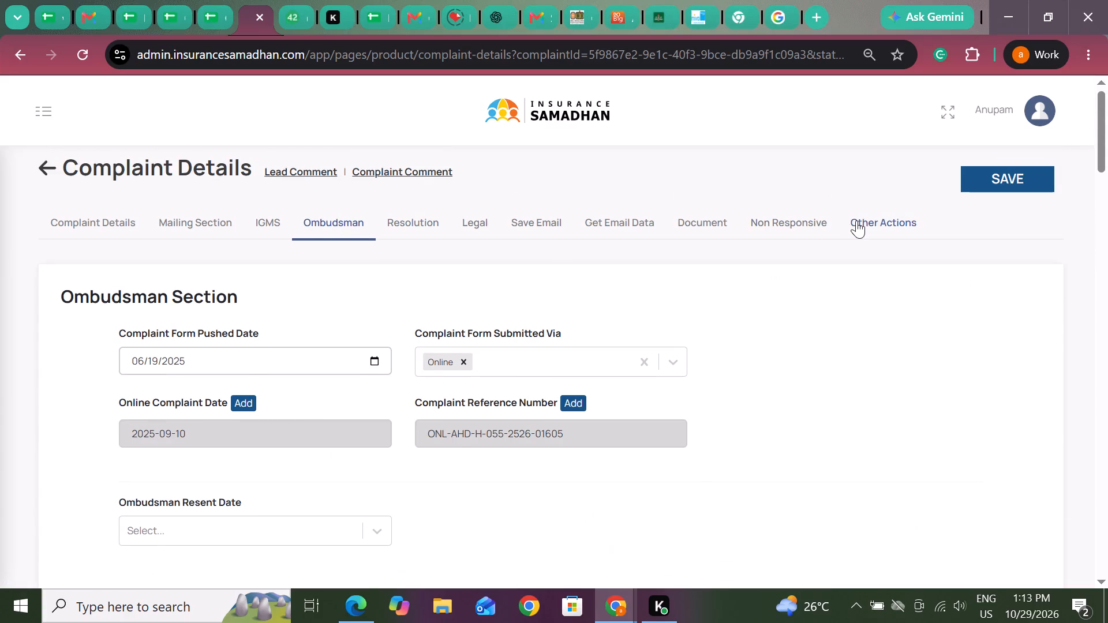
{"action": "left_click", "coordinate": [111, 217]}
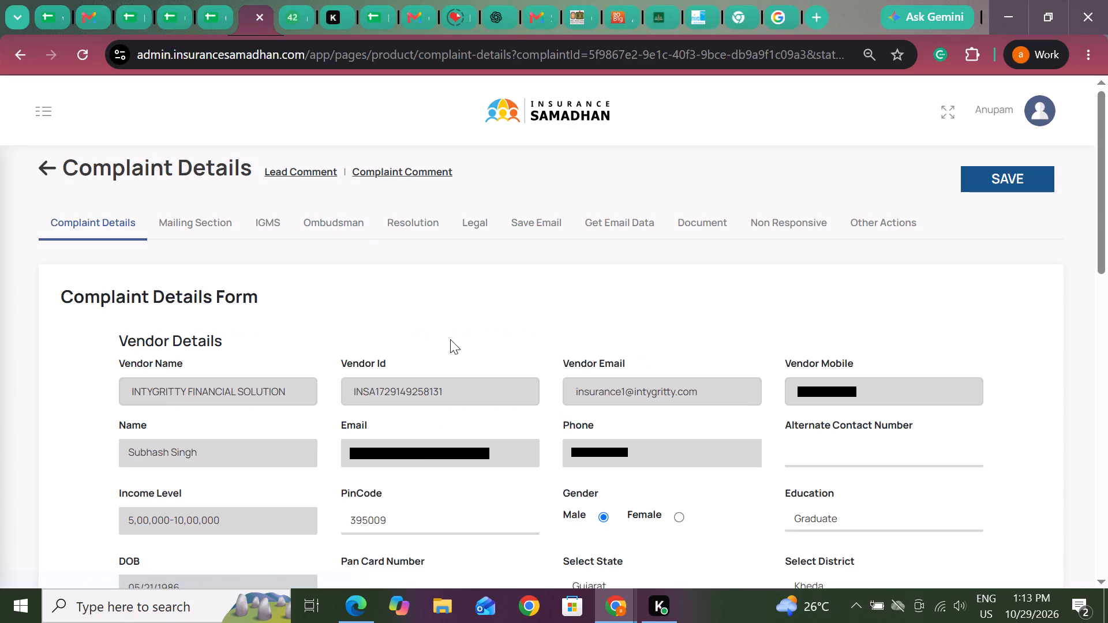
{"action": "scroll", "coordinate": [450, 341], "scroll_direction": "up", "scroll_amount": 4}
Return to the Form 6a Received Complaints list and view the complaint's row.
{"action": "left_click", "coordinate": [43, 168]}
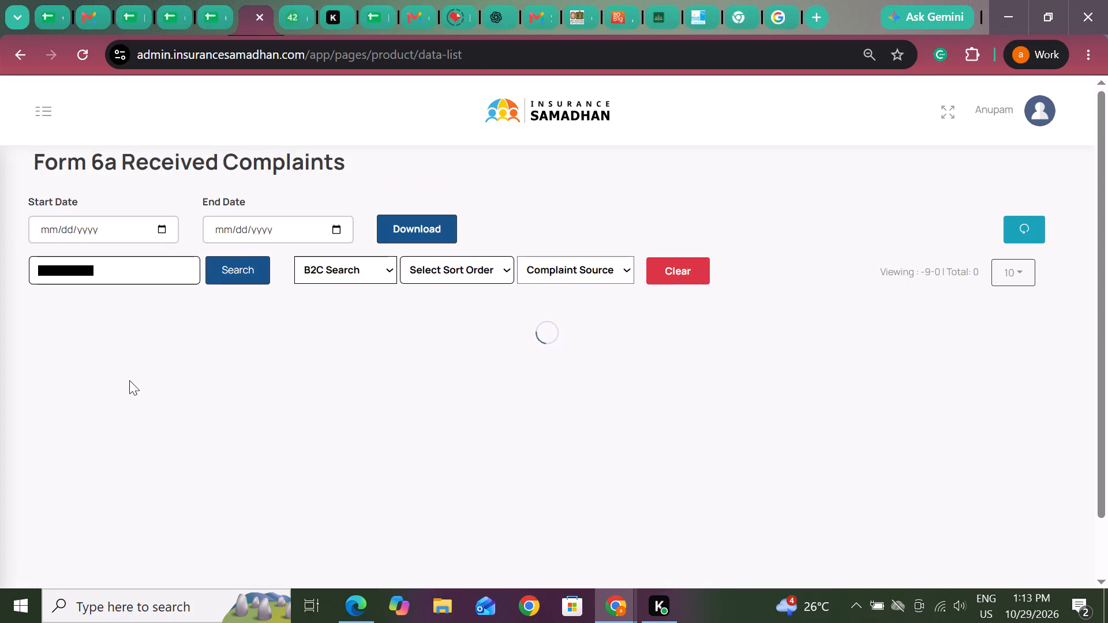
{"action": "scroll", "coordinate": [338, 381], "scroll_direction": "left", "scroll_amount": 1}
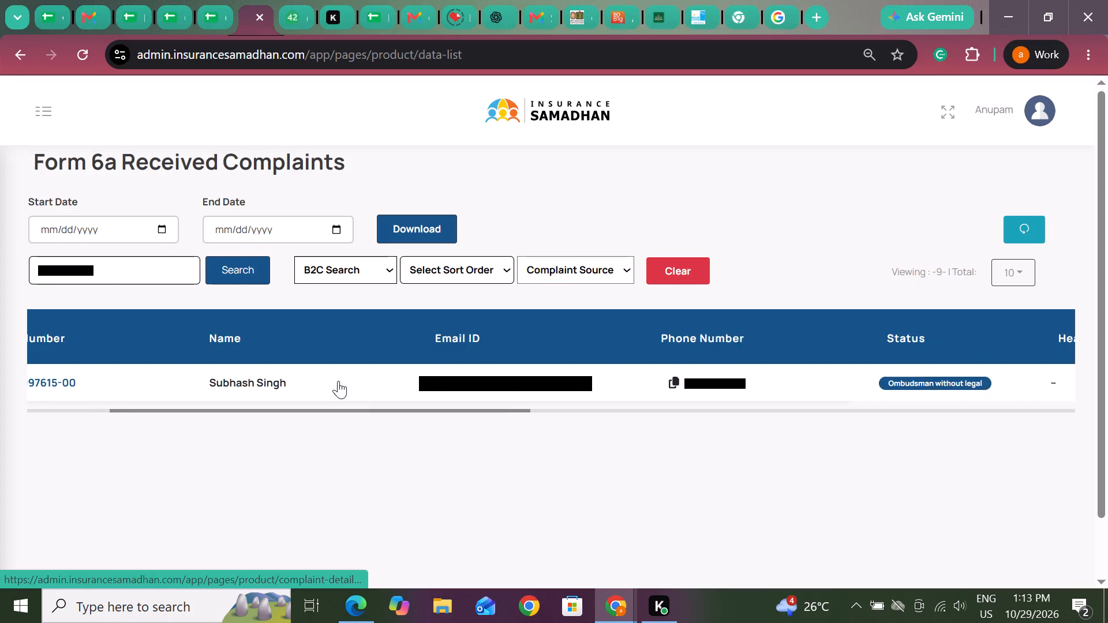
{"action": "scroll", "coordinate": [338, 381], "scroll_direction": "left", "scroll_amount": 1}
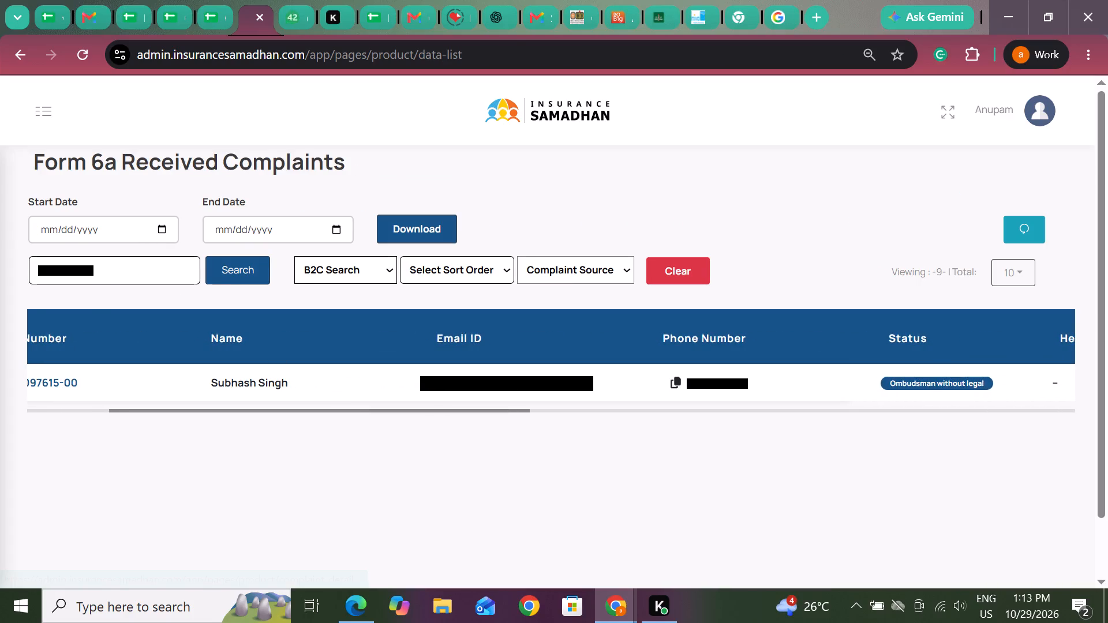
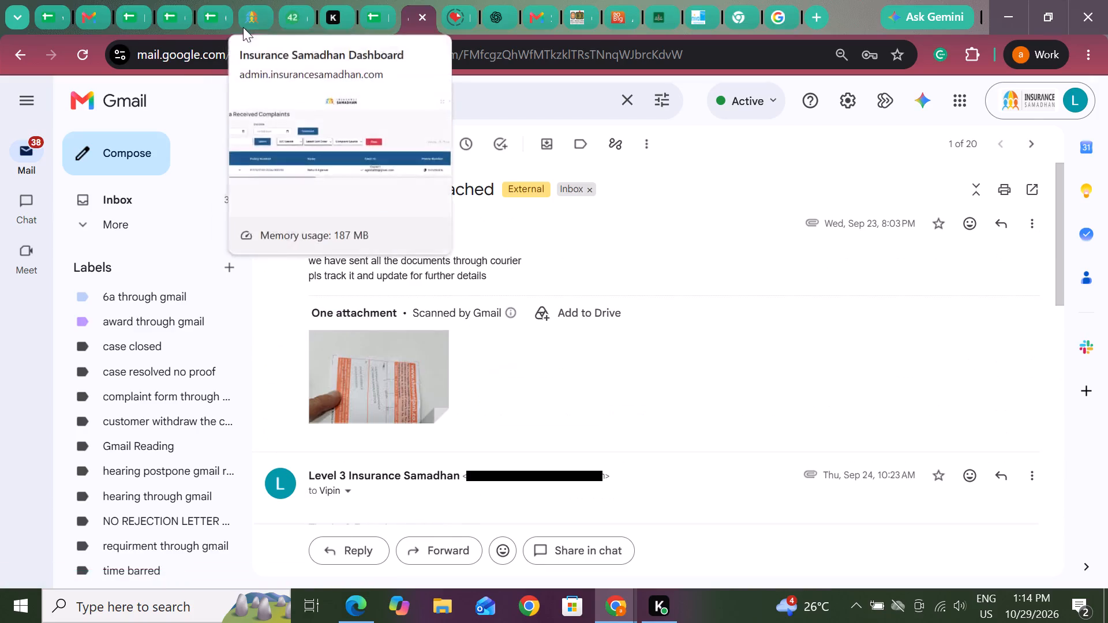
Open the listed complaint in Insurance Samadhan, check its Ombudsman section's requirement and courier details, and save the record.
{"action": "left_click", "coordinate": [243, 27]}
{"action": "scroll", "coordinate": [471, 377], "scroll_direction": "up", "scroll_amount": 1}
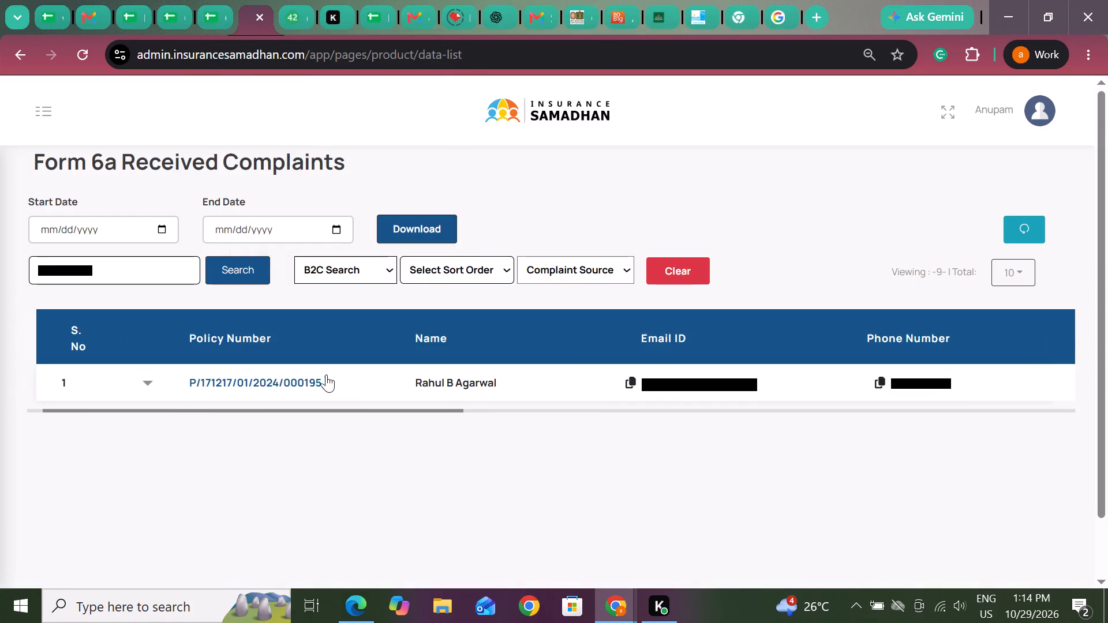
{"action": "left_click", "coordinate": [288, 384]}
{"action": "left_click", "coordinate": [341, 224]}
{"action": "scroll", "coordinate": [412, 306], "scroll_direction": "down", "scroll_amount": 4}
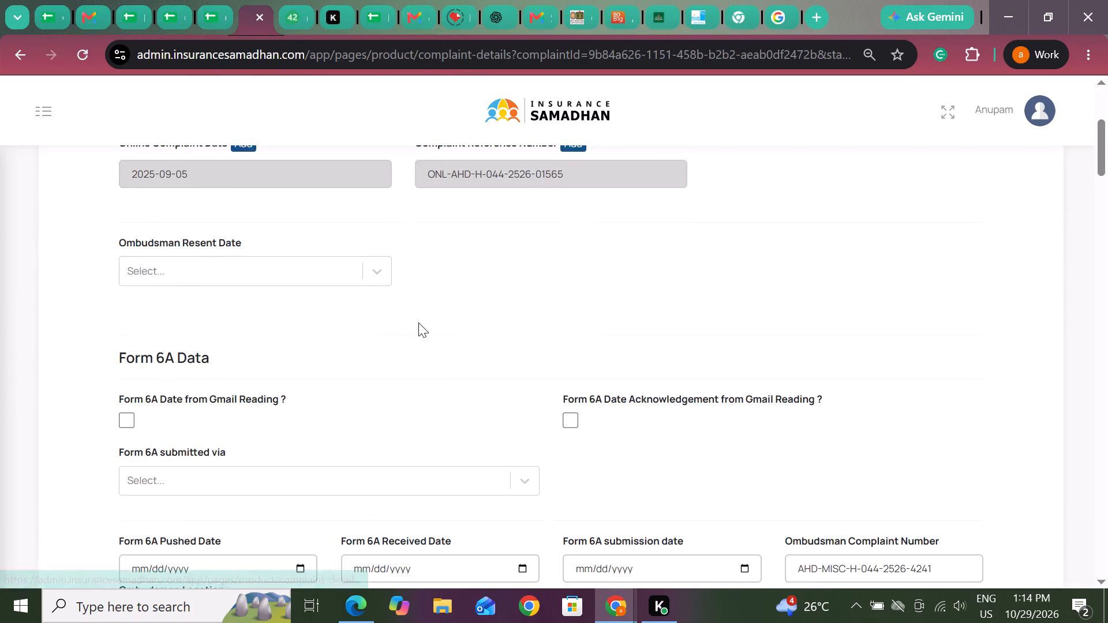
{"action": "scroll", "coordinate": [418, 322], "scroll_direction": "down", "scroll_amount": 4}
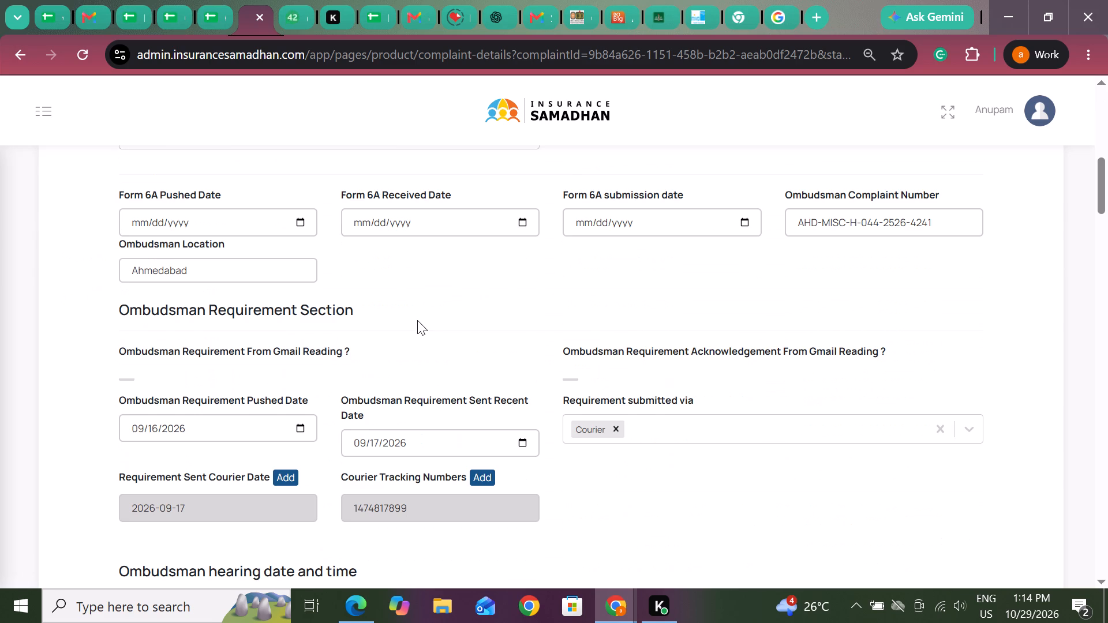
{"action": "scroll", "coordinate": [417, 322], "scroll_direction": "down", "scroll_amount": 2}
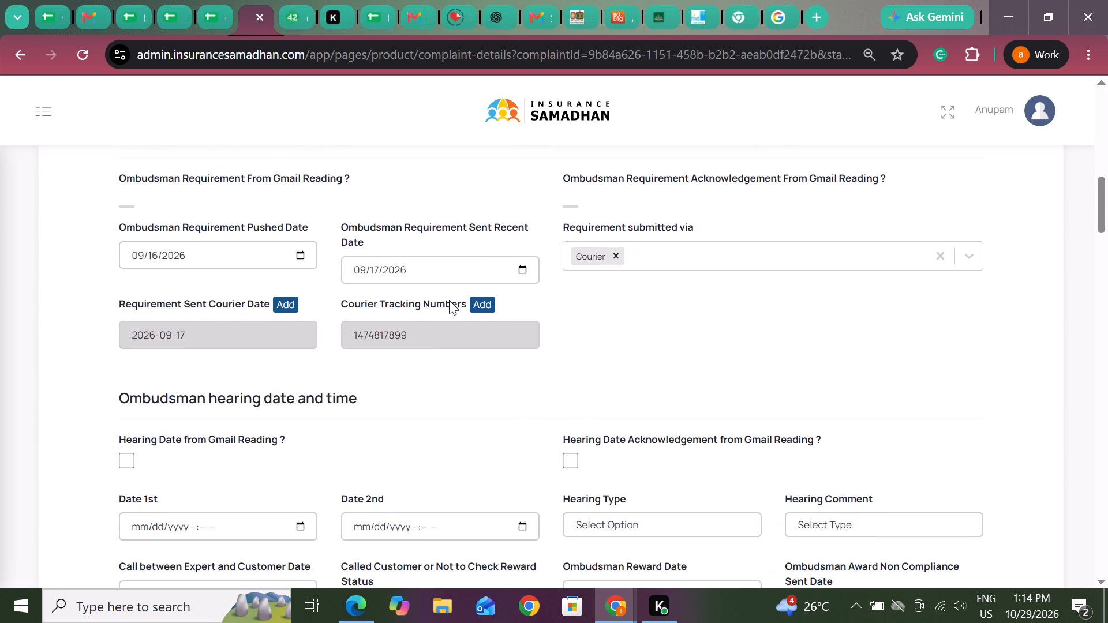
{"action": "scroll", "coordinate": [927, 220], "scroll_direction": "up", "scroll_amount": 4}
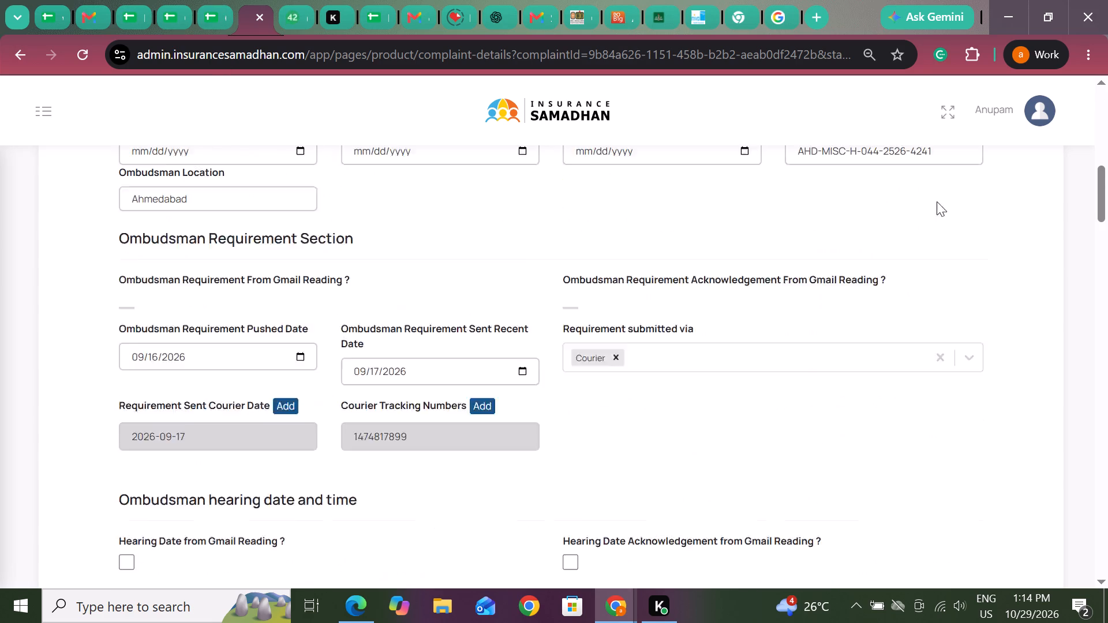
{"action": "scroll", "coordinate": [937, 201], "scroll_direction": "up", "scroll_amount": 7}
{"action": "left_click", "coordinate": [1012, 167]}
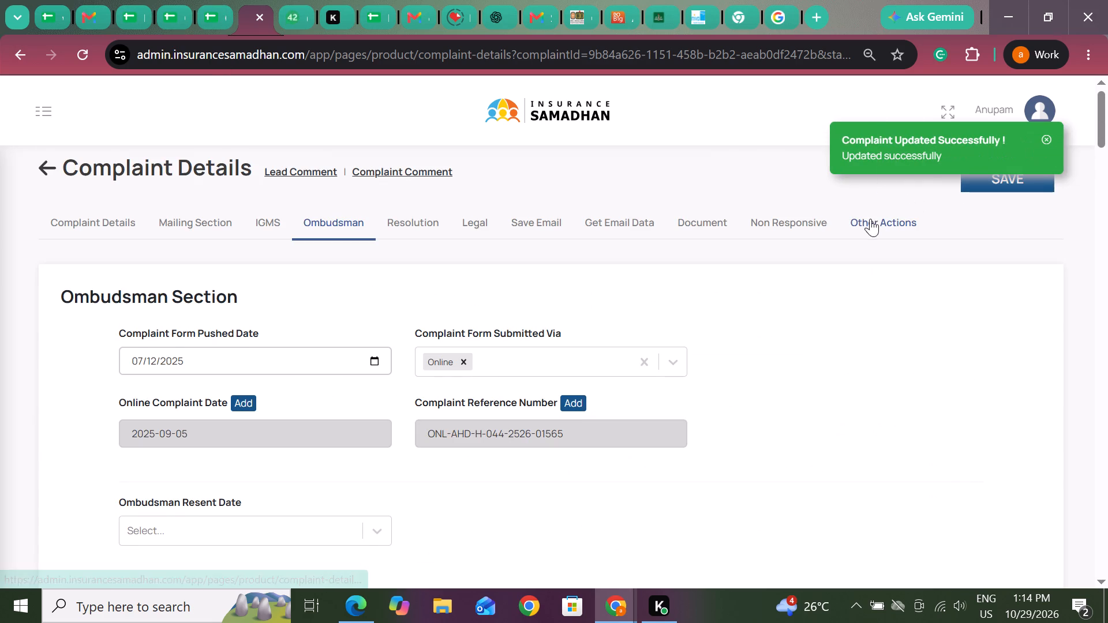
Change the complaint's status to Ombudsman Requirement Sent.
{"action": "left_click", "coordinate": [870, 219]}
{"action": "left_click", "coordinate": [256, 403]}
{"action": "left_click", "coordinate": [413, 295]}
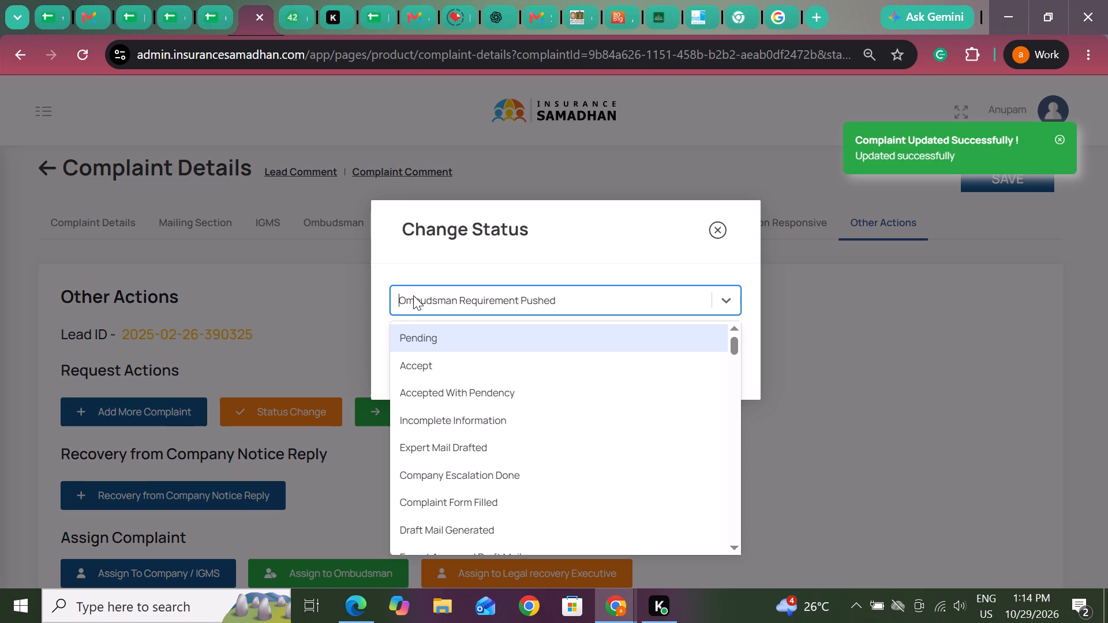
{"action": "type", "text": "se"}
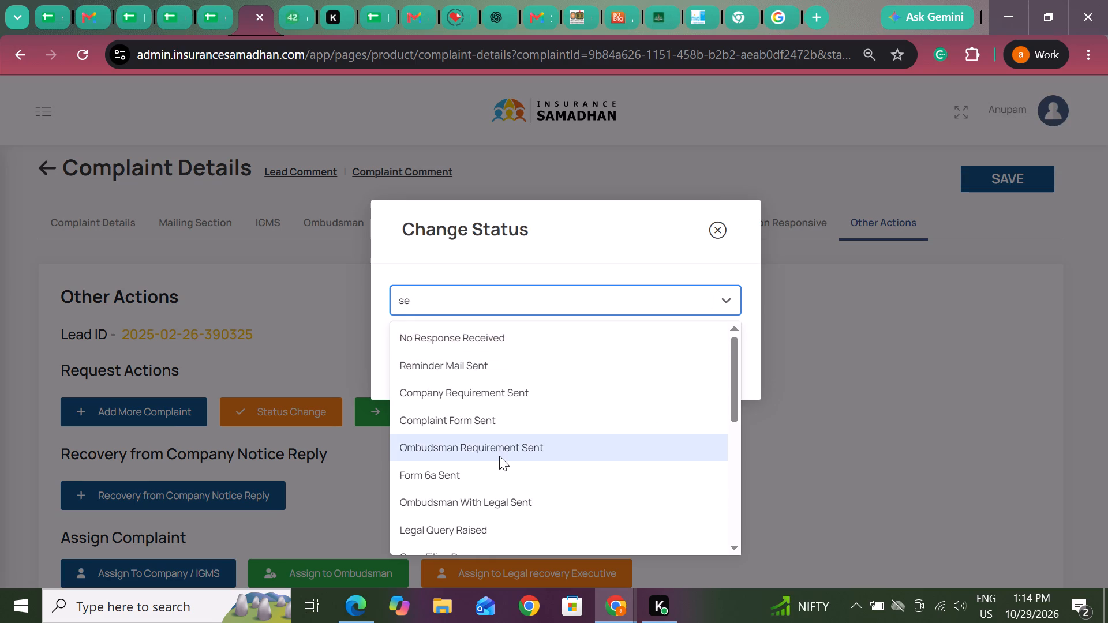
{"action": "left_click", "coordinate": [499, 456]}
{"action": "left_click", "coordinate": [549, 376]}
{"action": "left_click", "coordinate": [549, 354]}
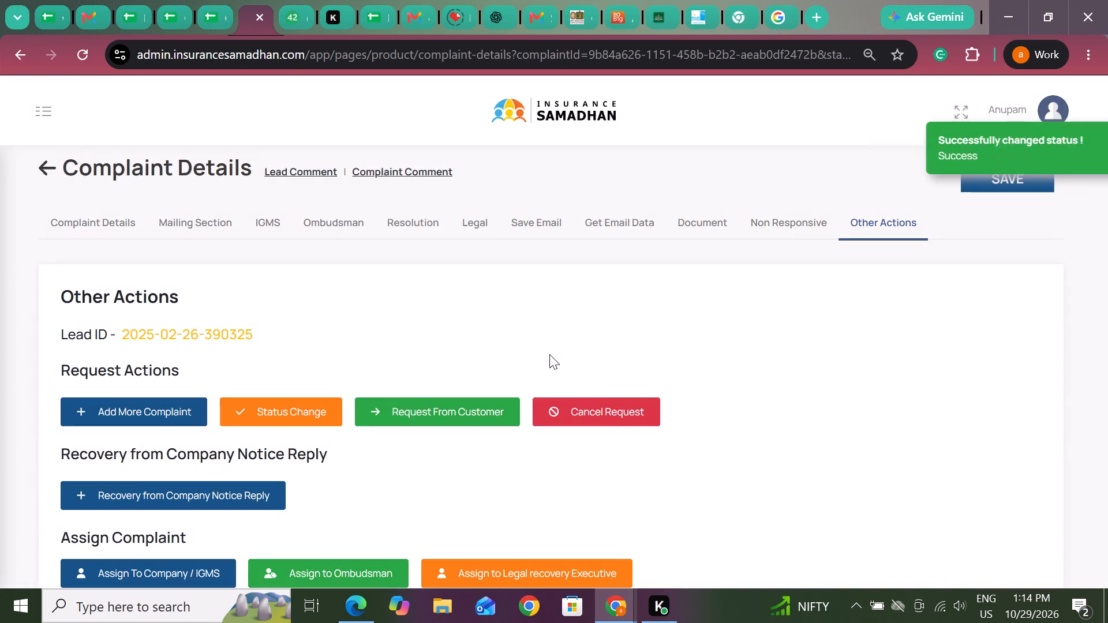
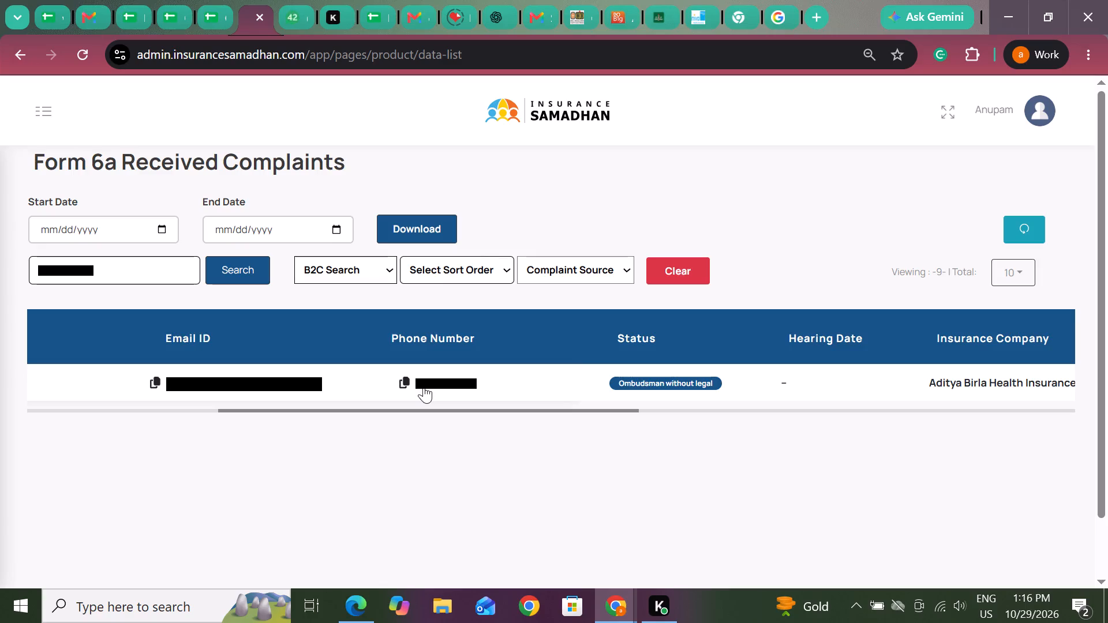
Reopen the details of the listed Aditya Birla Health Insurance complaint with status Ombudsman without legal.
{"action": "scroll", "coordinate": [388, 379], "scroll_direction": "right", "scroll_amount": 6}
{"action": "left_click", "coordinate": [252, 381]}
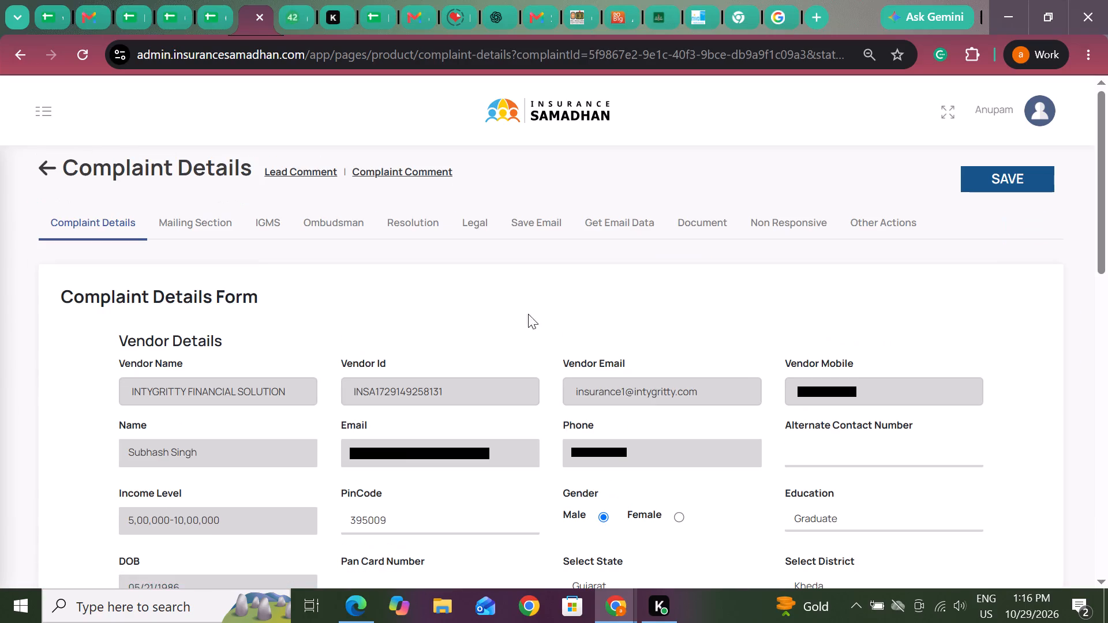
Review the complaint's Ombudsman section and its Complaint Details form.
{"action": "scroll", "coordinate": [315, 335], "scroll_direction": "down", "scroll_amount": 2}
{"action": "left_click", "coordinate": [325, 231]}
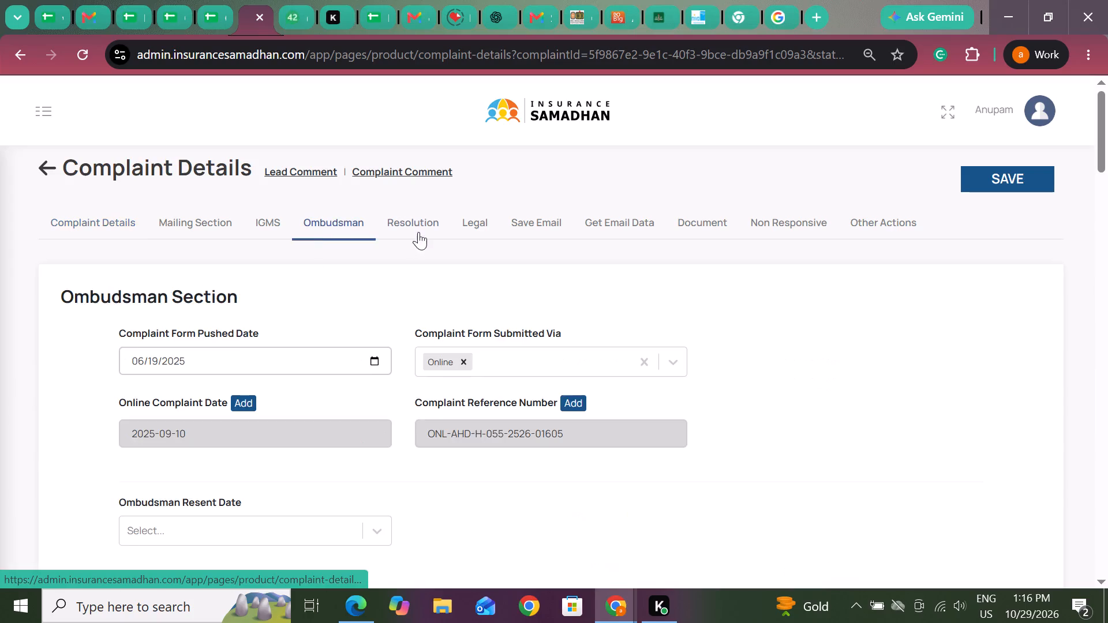
{"action": "scroll", "coordinate": [419, 237], "scroll_direction": "down", "scroll_amount": 4}
{"action": "scroll", "coordinate": [201, 337], "scroll_direction": "up", "scroll_amount": 6}
{"action": "left_click", "coordinate": [76, 204]}
{"action": "left_click", "coordinate": [74, 217]}
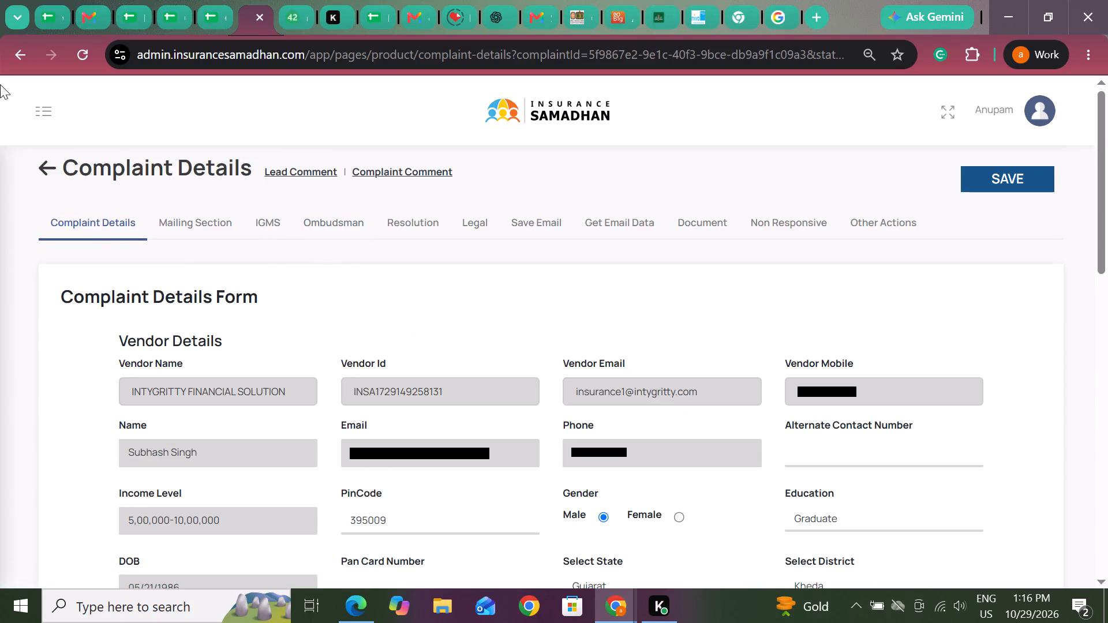
Return to the Form 6a Received Complaints list, copy the complainant's phone number and call it through Smartflo.
{"action": "left_click", "coordinate": [46, 165]}
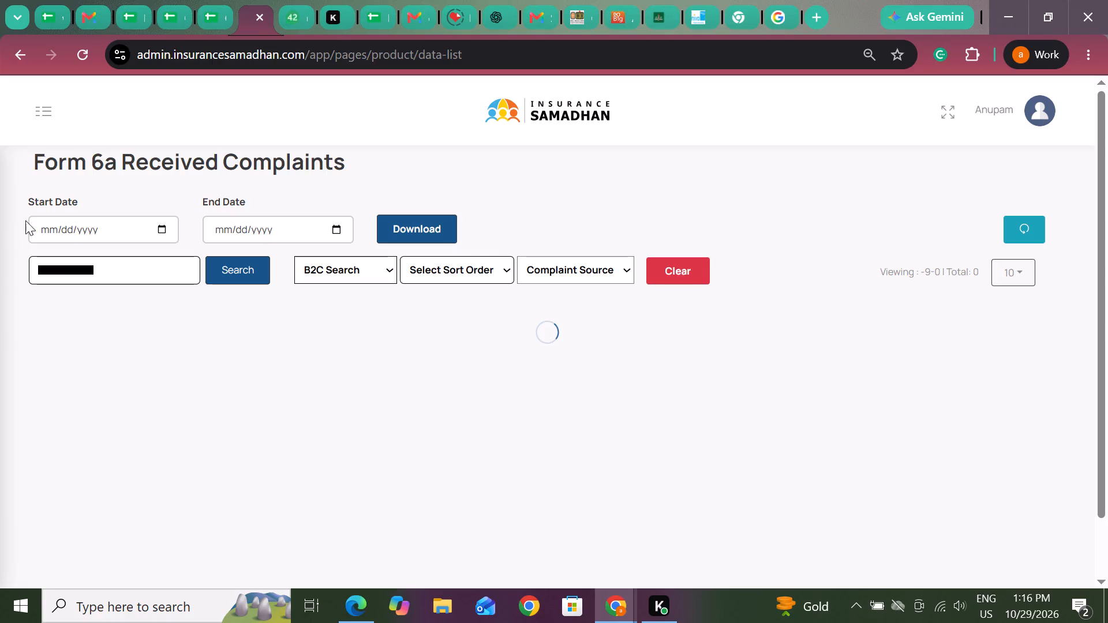
{"action": "scroll", "coordinate": [469, 385], "scroll_direction": "left", "scroll_amount": 3}
{"action": "scroll", "coordinate": [469, 385], "scroll_direction": "right", "scroll_amount": 1}
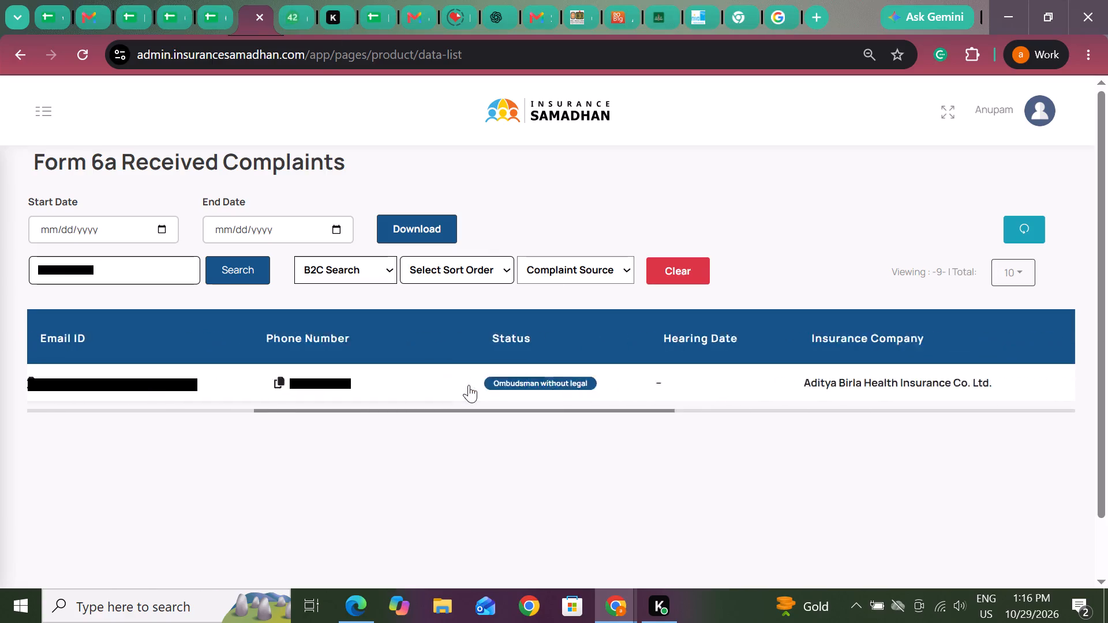
{"action": "scroll", "coordinate": [469, 385], "scroll_direction": "right", "scroll_amount": 1}
{"action": "scroll", "coordinate": [469, 385], "scroll_direction": "left", "scroll_amount": 1}
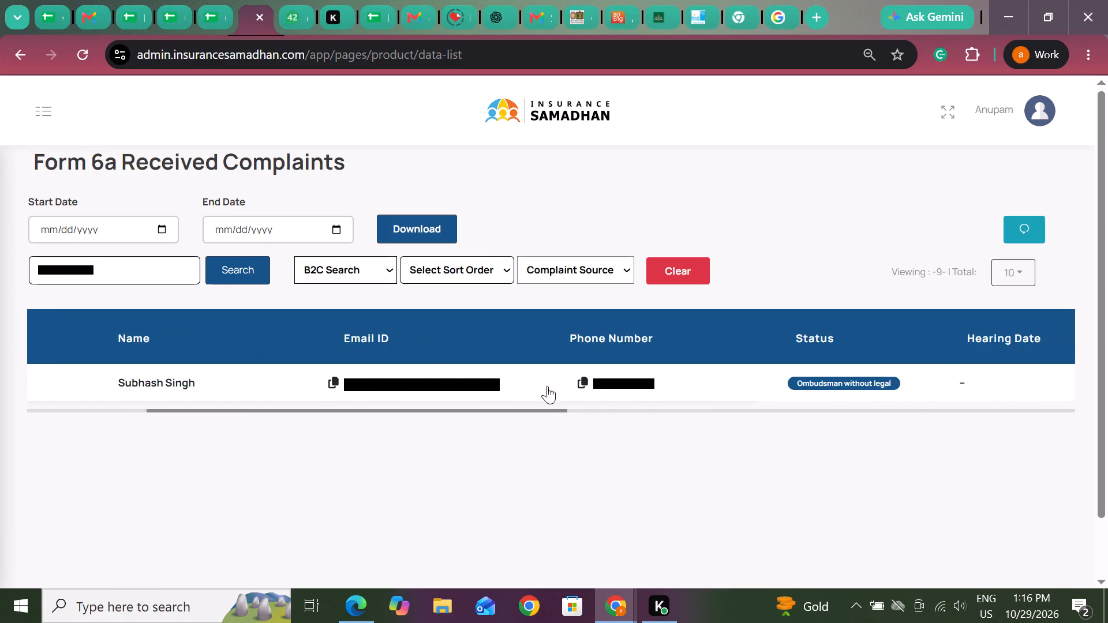
{"action": "scroll", "coordinate": [547, 386], "scroll_direction": "left", "scroll_amount": 1}
{"action": "left_click", "coordinate": [579, 380]}
{"action": "scroll", "coordinate": [597, 100], "scroll_direction": "left", "scroll_amount": 1}
{"action": "left_click", "coordinate": [621, 16]}
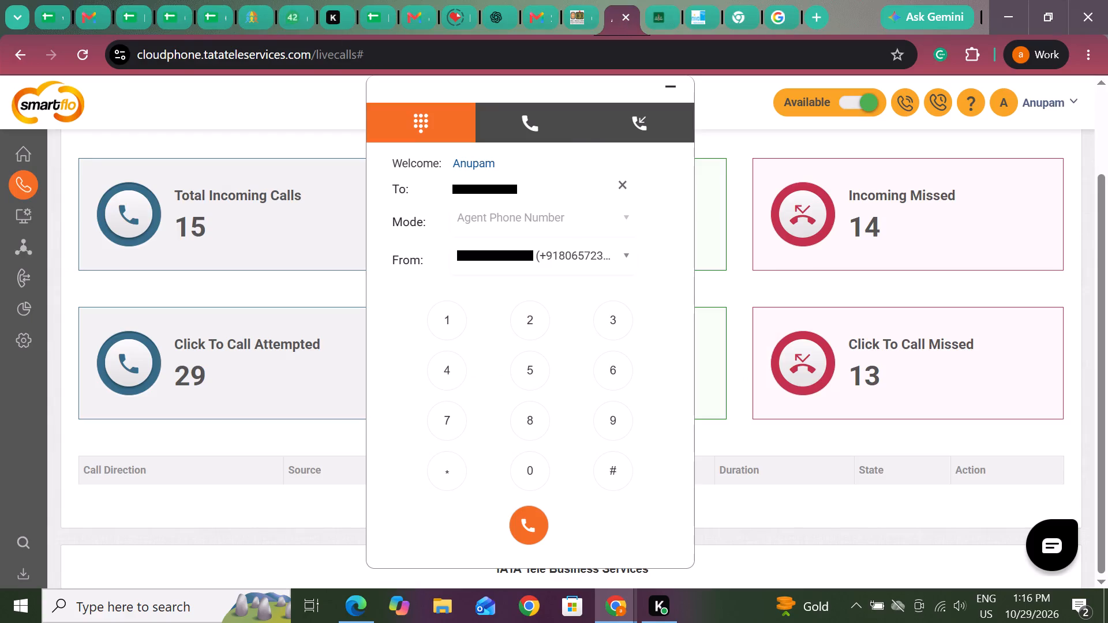
{"action": "double_click", "coordinate": [540, 193], "text": "ctrl"}
{"action": "key", "text": "ctrl+v"}
{"action": "left_click", "coordinate": [527, 517]}
{"action": "scroll", "coordinate": [154, 11], "scroll_direction": "up", "scroll_amount": 5}
Copy the complainant's phone number from the Form 6a Received Complaints list again and redial it in Smartflo.
{"action": "left_click", "coordinate": [259, 17]}
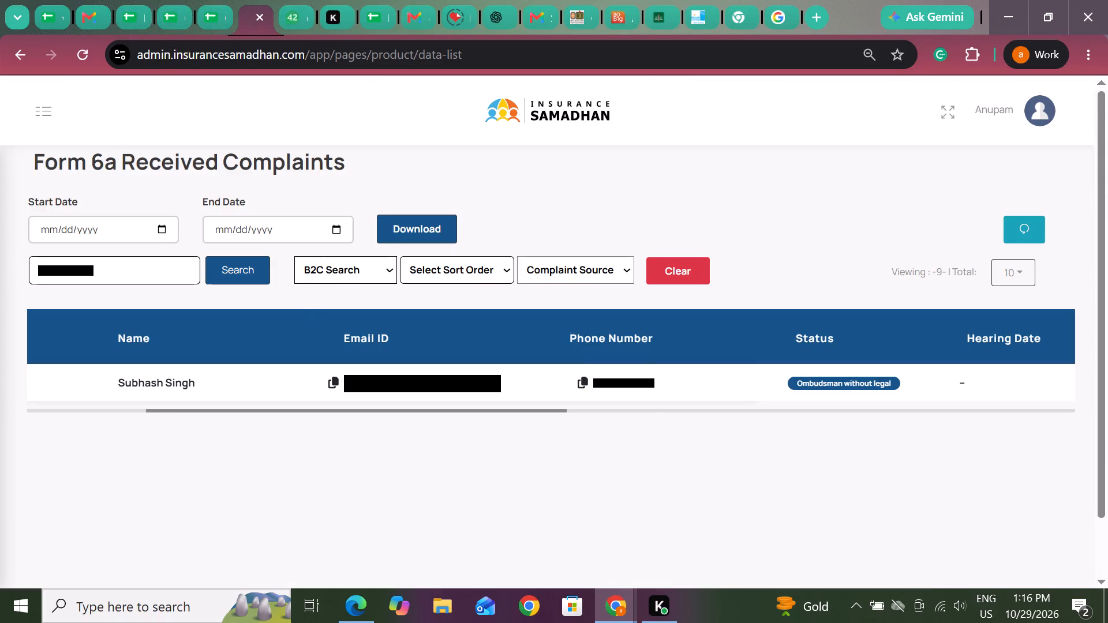
{"action": "scroll", "coordinate": [330, 374], "scroll_direction": "up", "scroll_amount": 1}
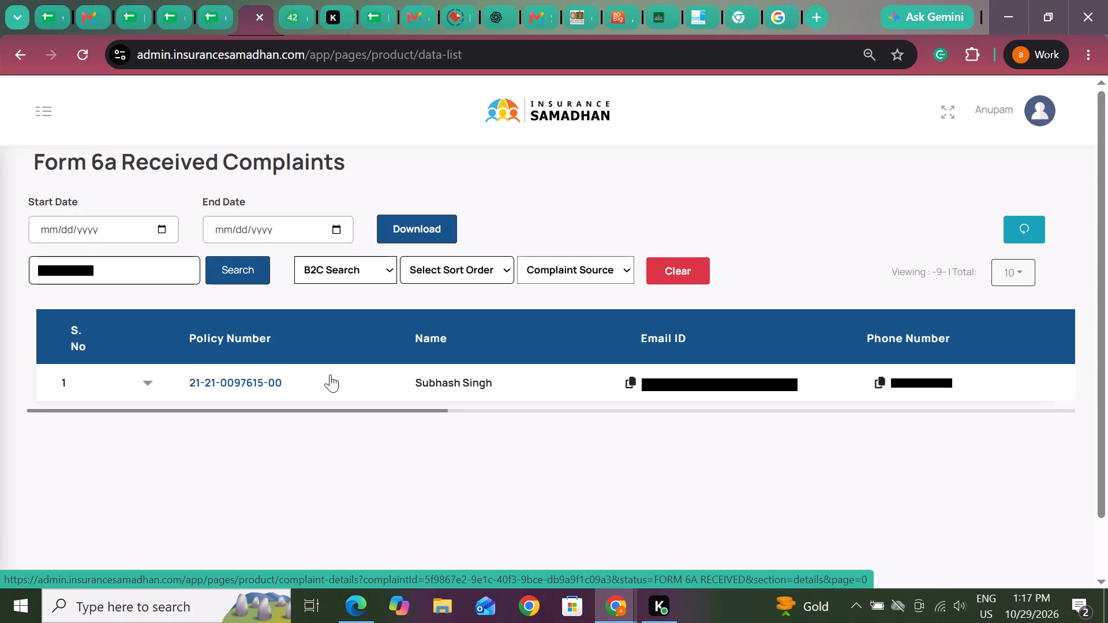
{"action": "scroll", "coordinate": [590, 378], "scroll_direction": "left", "scroll_amount": 1}
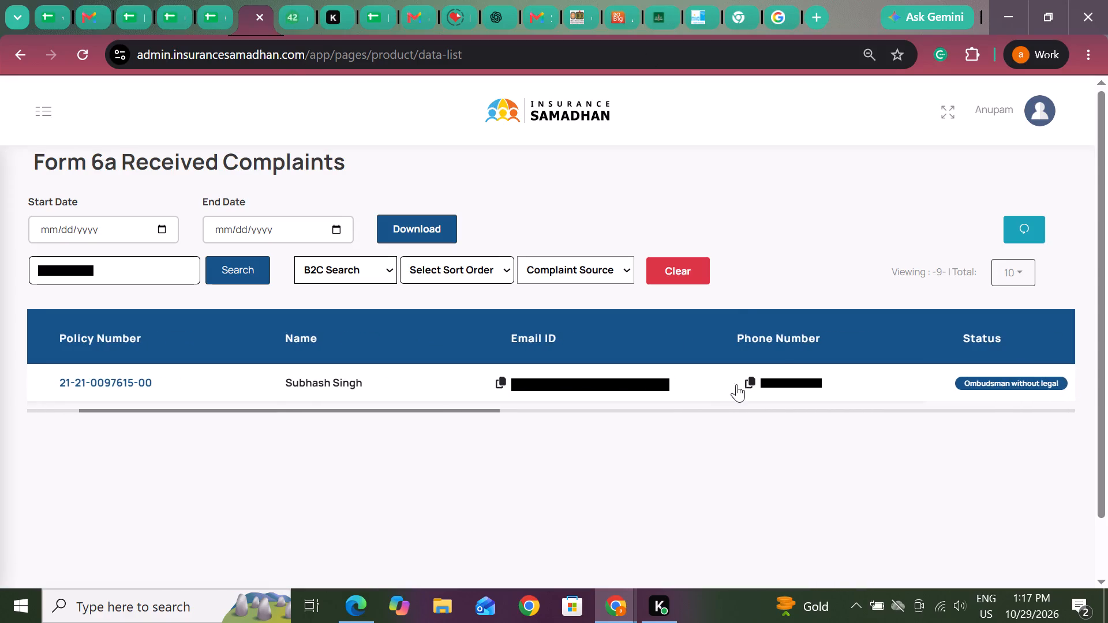
{"action": "left_click", "coordinate": [749, 384]}
{"action": "left_click", "coordinate": [612, 25]}
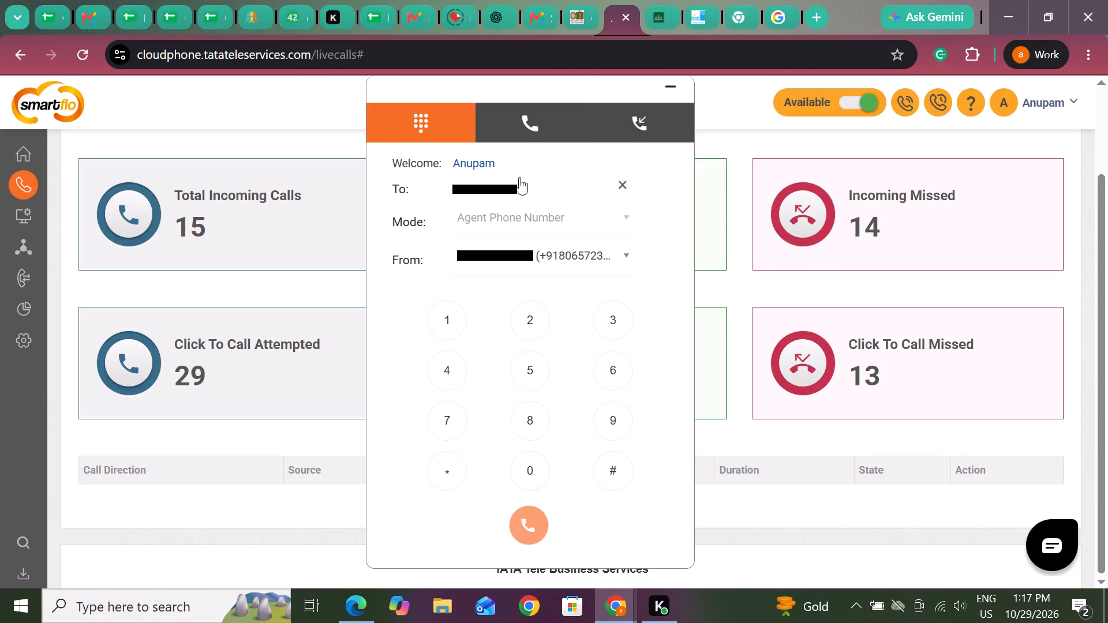
{"action": "double_click", "coordinate": [519, 196], "text": "ctrl"}
{"action": "key", "text": "ctrl+v"}
{"action": "left_click", "coordinate": [540, 516]}
Minimise the Smartflo dialer over the Live Calls dashboard.
{"action": "scroll", "coordinate": [299, 216], "scroll_direction": "up", "scroll_amount": 5}
{"action": "left_click", "coordinate": [978, 155]}
{"action": "left_click", "coordinate": [1033, 160]}
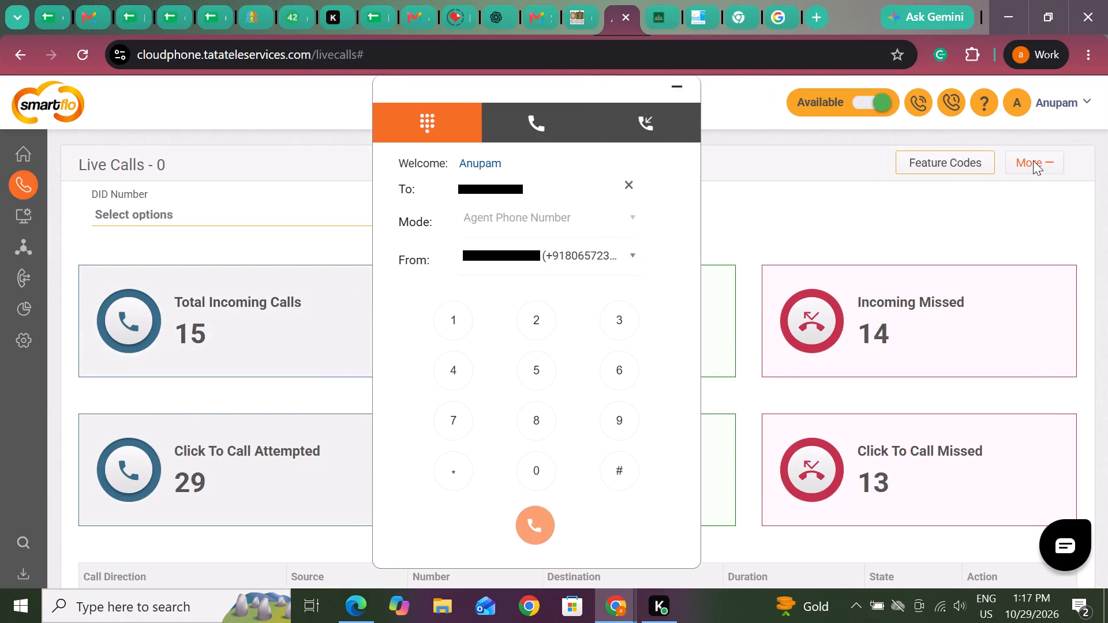
{"action": "left_click", "coordinate": [911, 129]}
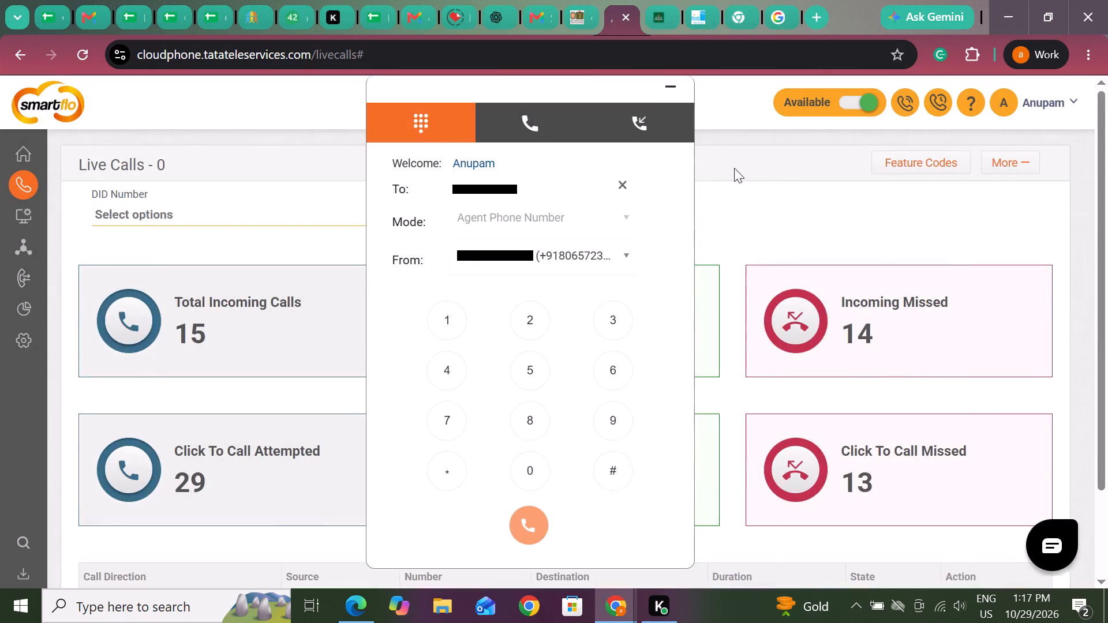
{"action": "left_click", "coordinate": [672, 83]}
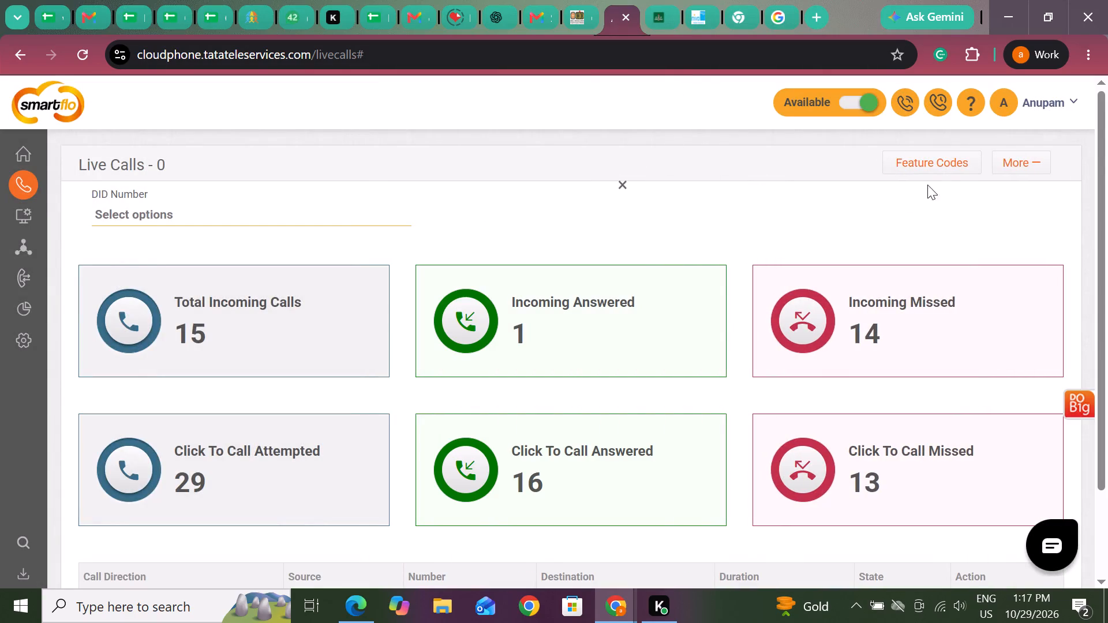
Check the status of the outgoing call in the Live Calls table.
{"action": "left_click", "coordinate": [1036, 162]}
{"action": "left_click", "coordinate": [1025, 160]}
{"action": "scroll", "coordinate": [435, 222], "scroll_direction": "down", "scroll_amount": 1}
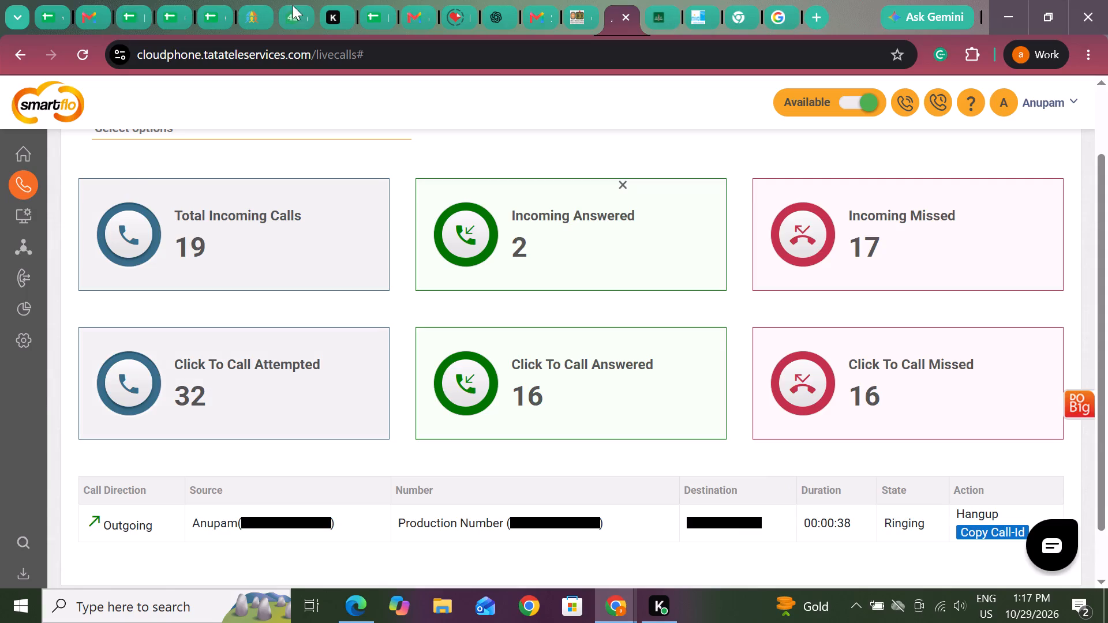
{"action": "left_click", "coordinate": [245, 13]}
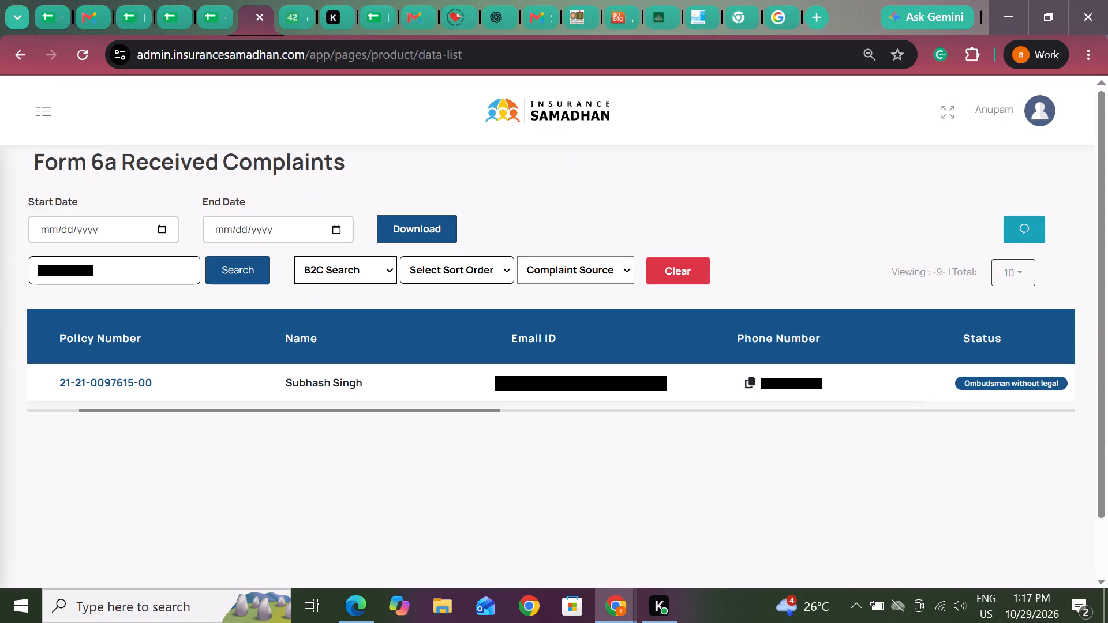
{"action": "scroll", "coordinate": [674, 389], "scroll_direction": "left", "scroll_amount": 1}
{"action": "left_click", "coordinate": [690, 386]}
{"action": "left_click", "coordinate": [727, 429]}
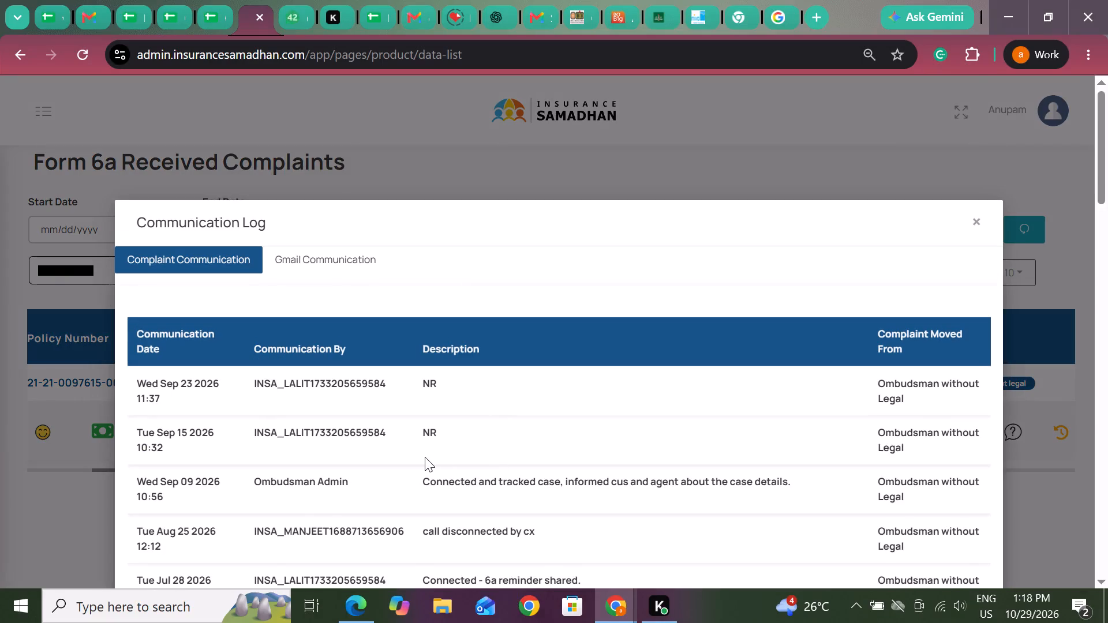
{"action": "scroll", "coordinate": [453, 389], "scroll_direction": "down", "scroll_amount": 3}
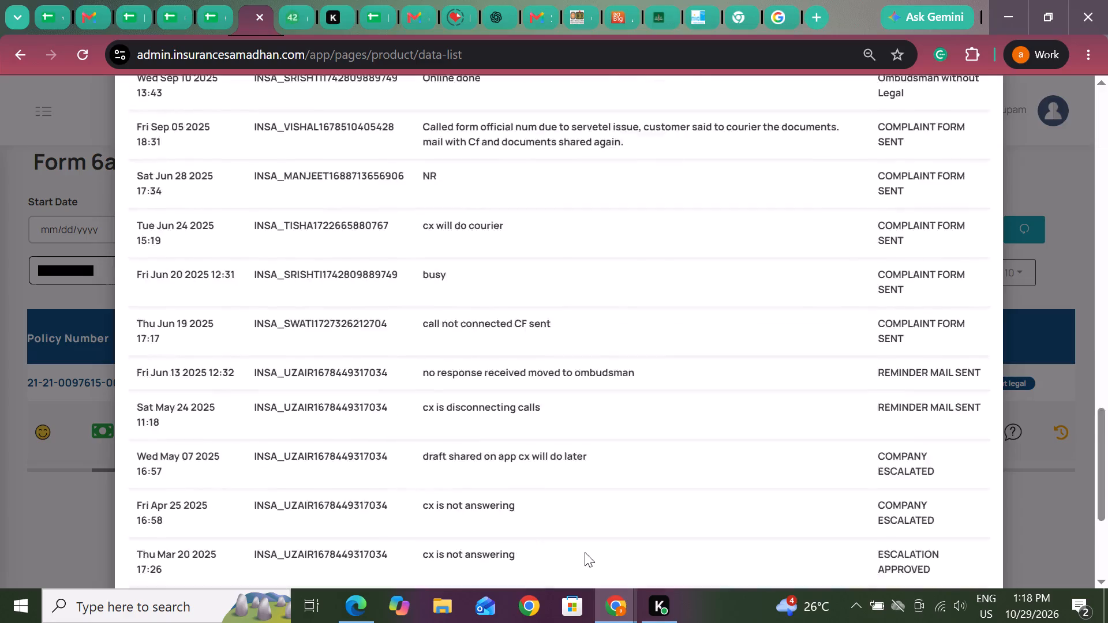
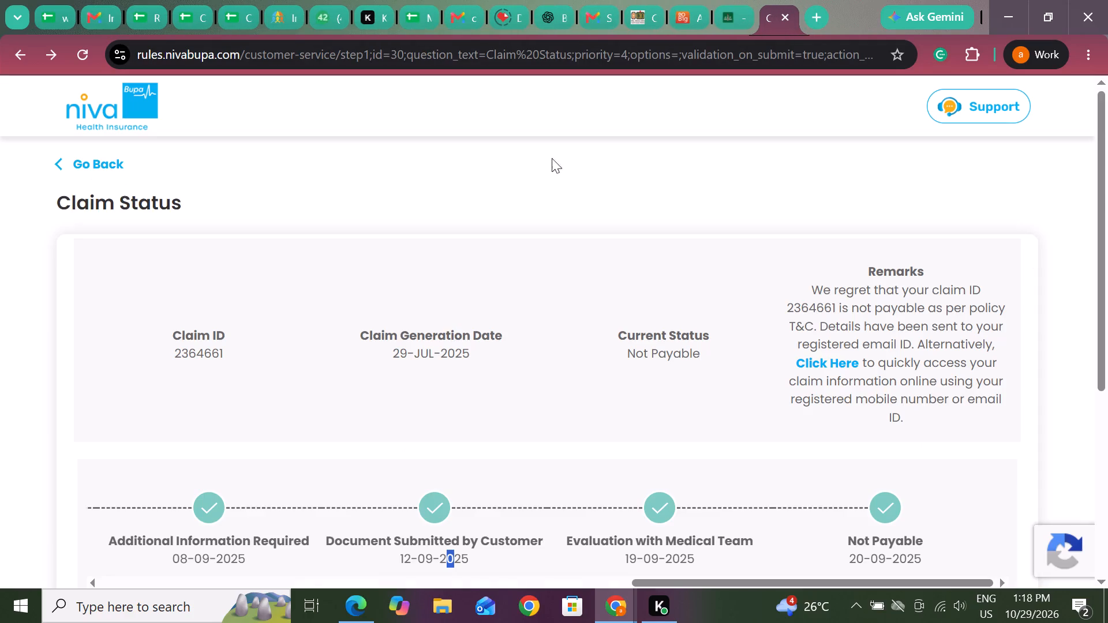
Return to the Form 6a Received Complaints list and check the complaint's status, hearing date and insurance company.
{"action": "scroll", "coordinate": [349, 314], "scroll_direction": "up", "scroll_amount": 7}
{"action": "left_click", "coordinate": [290, 27]}
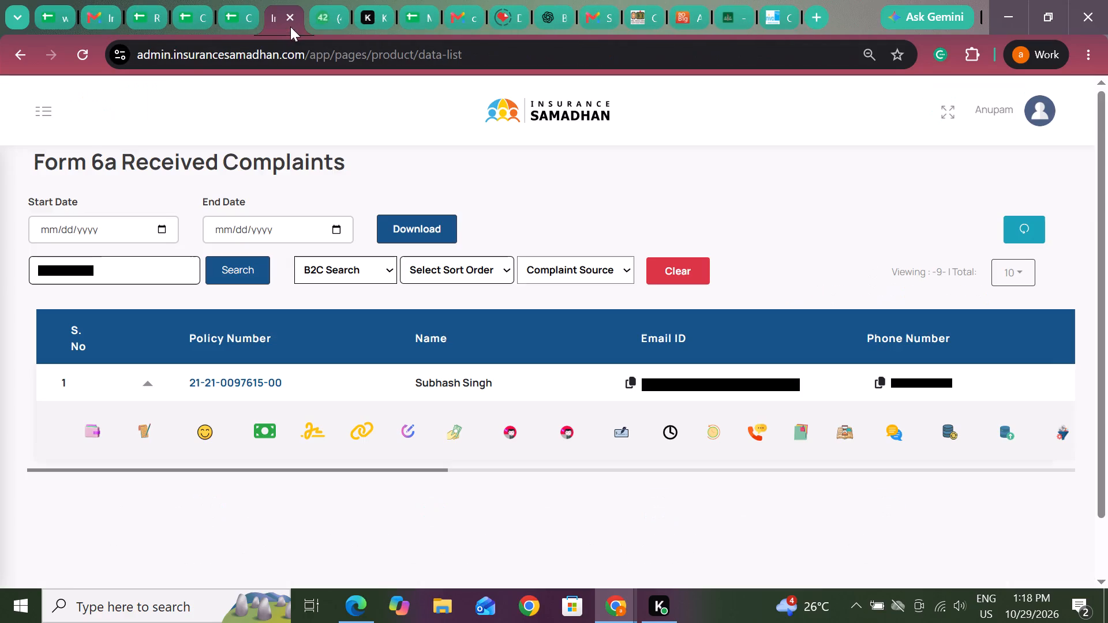
{"action": "scroll", "coordinate": [290, 388], "scroll_direction": "left", "scroll_amount": 2}
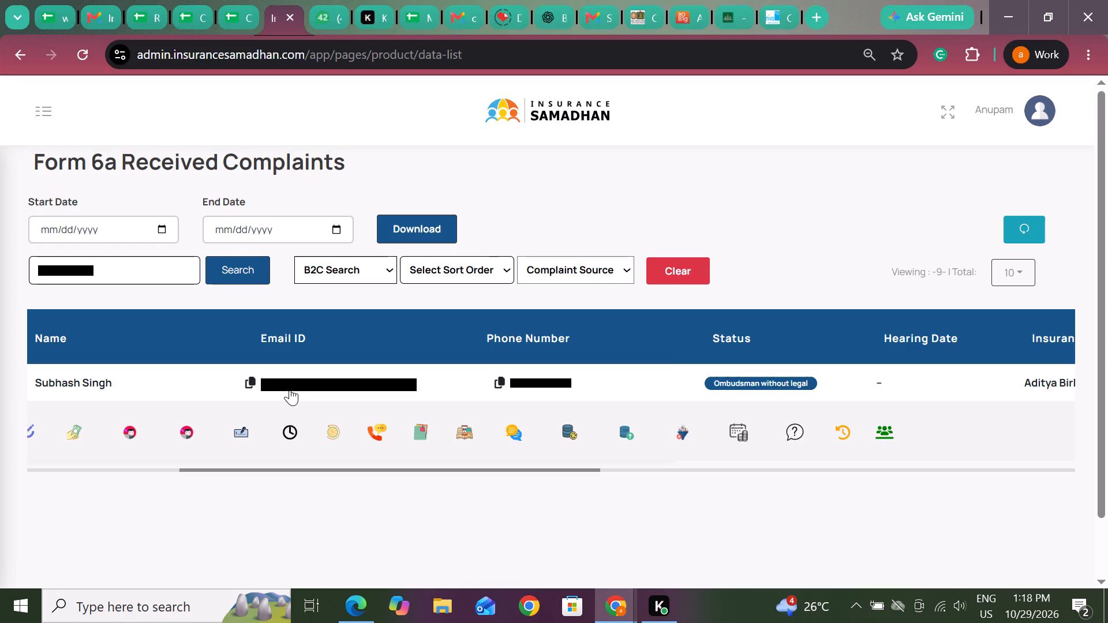
{"action": "scroll", "coordinate": [235, 389], "scroll_direction": "up", "scroll_amount": 1}
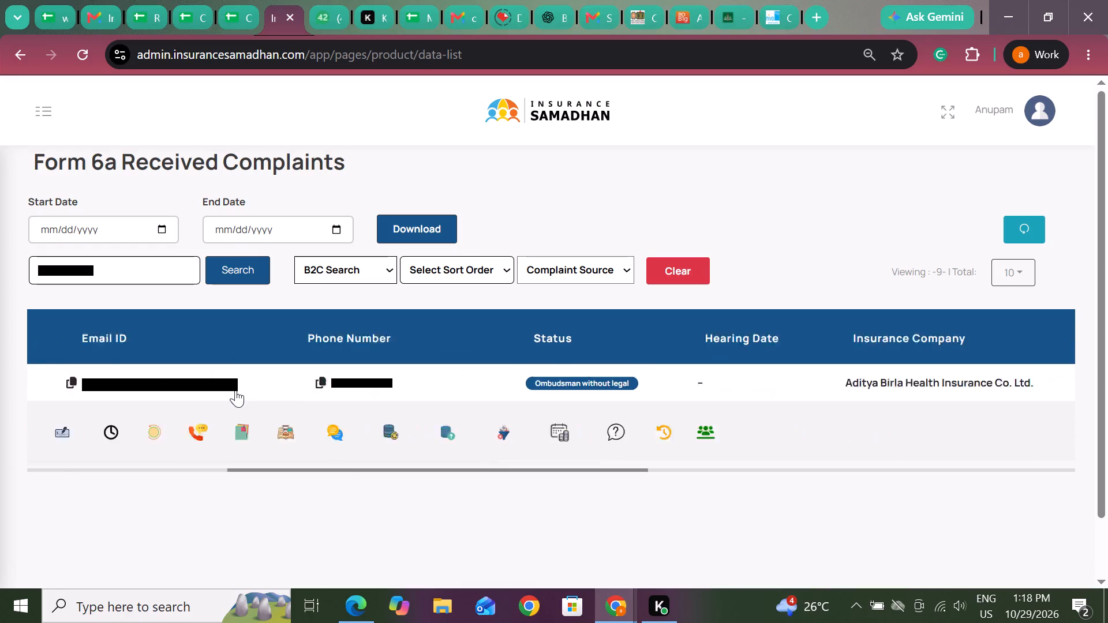
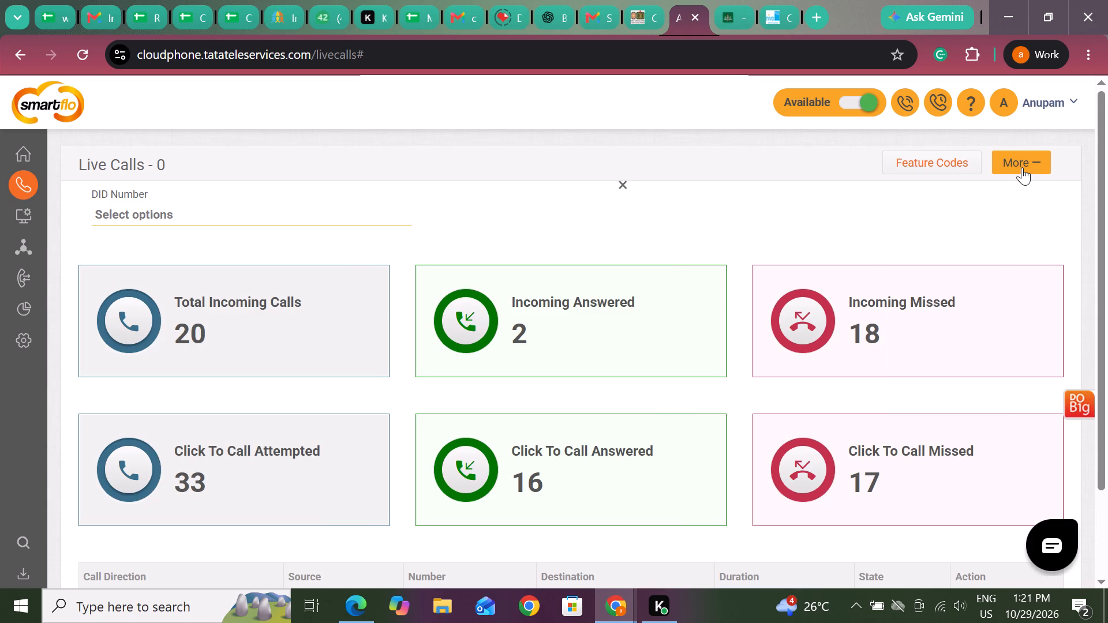
Collapse the call statistics on the Live Calls dashboard.
{"action": "left_click", "coordinate": [1014, 156]}
{"action": "left_click", "coordinate": [1014, 156]}
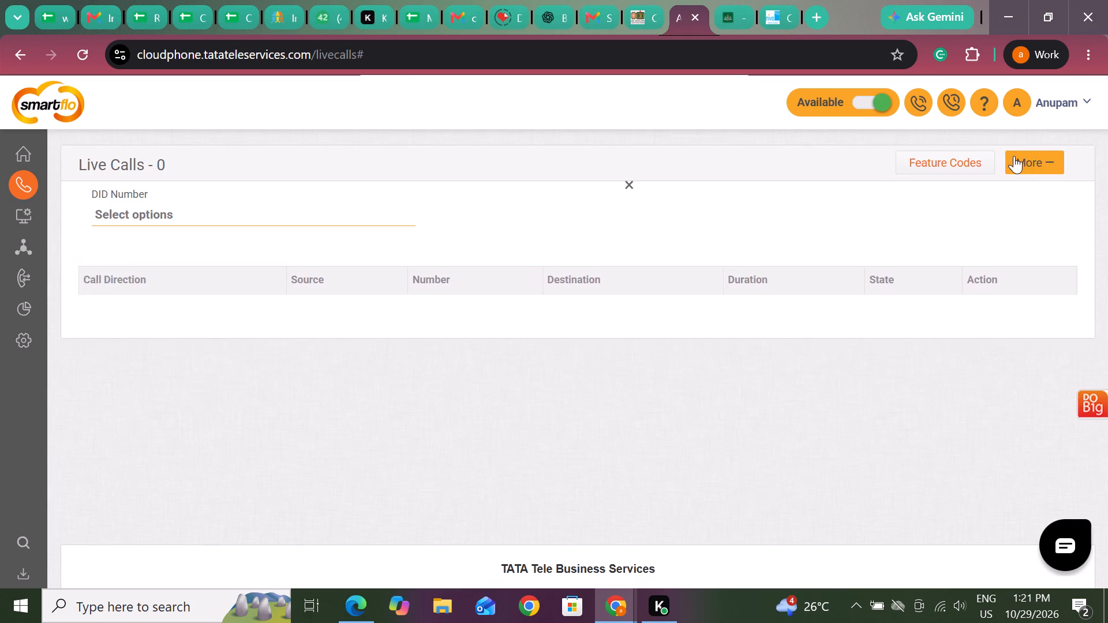
{"action": "scroll", "coordinate": [316, 369], "scroll_direction": "up", "scroll_amount": 8}
Return to the Form 6a Received Complaints list, expand the complaint's row actions and check its comments.
{"action": "left_click", "coordinate": [260, 14]}
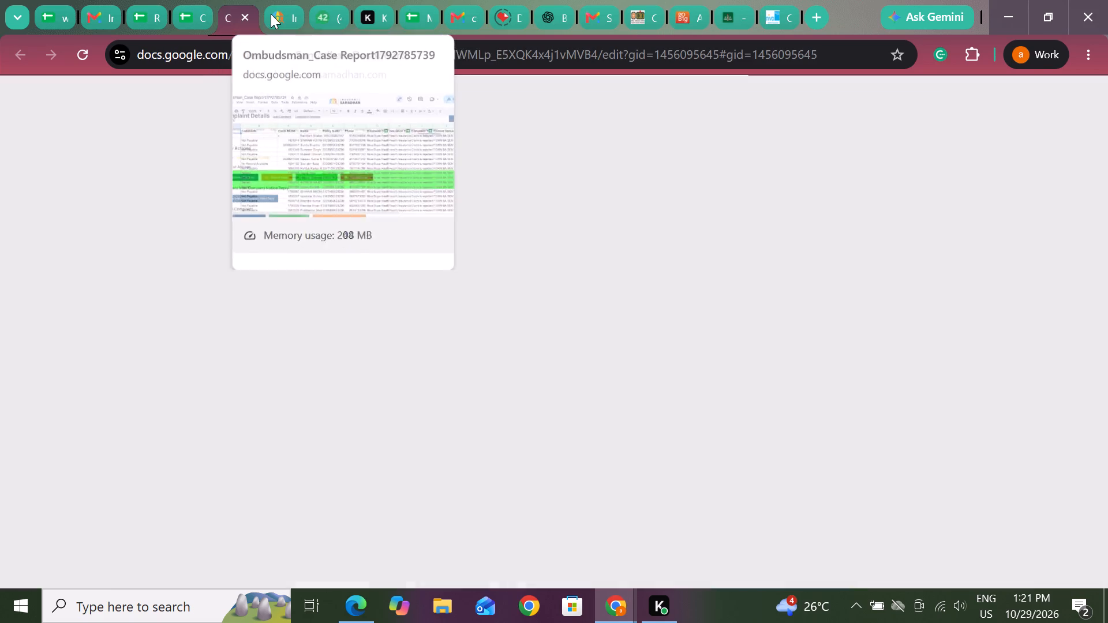
{"action": "left_click", "coordinate": [272, 20]}
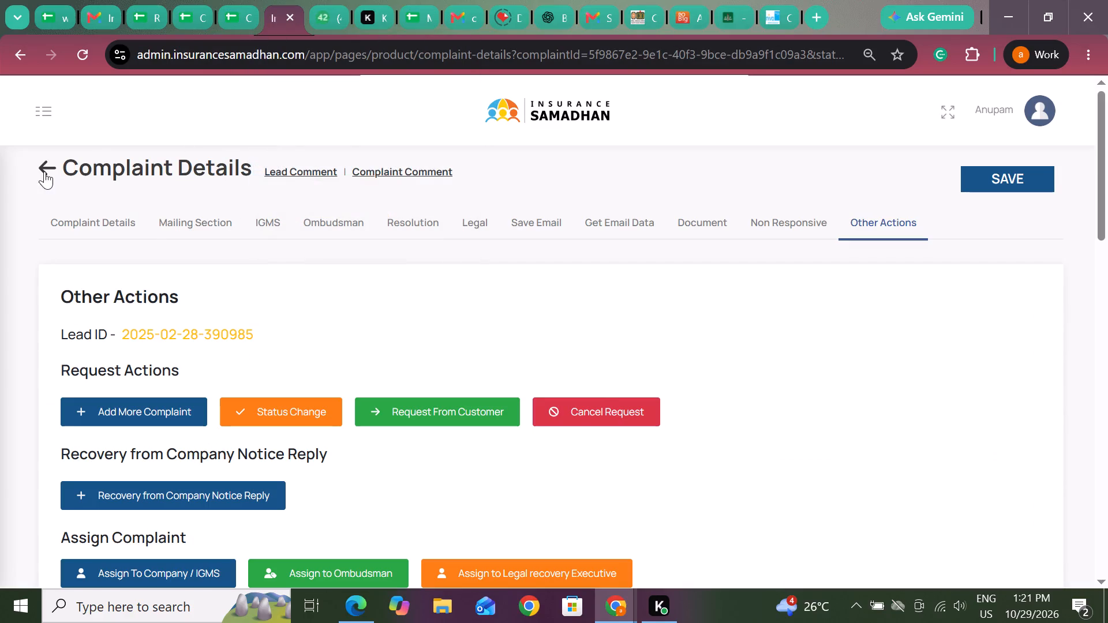
{"action": "left_click", "coordinate": [44, 171]}
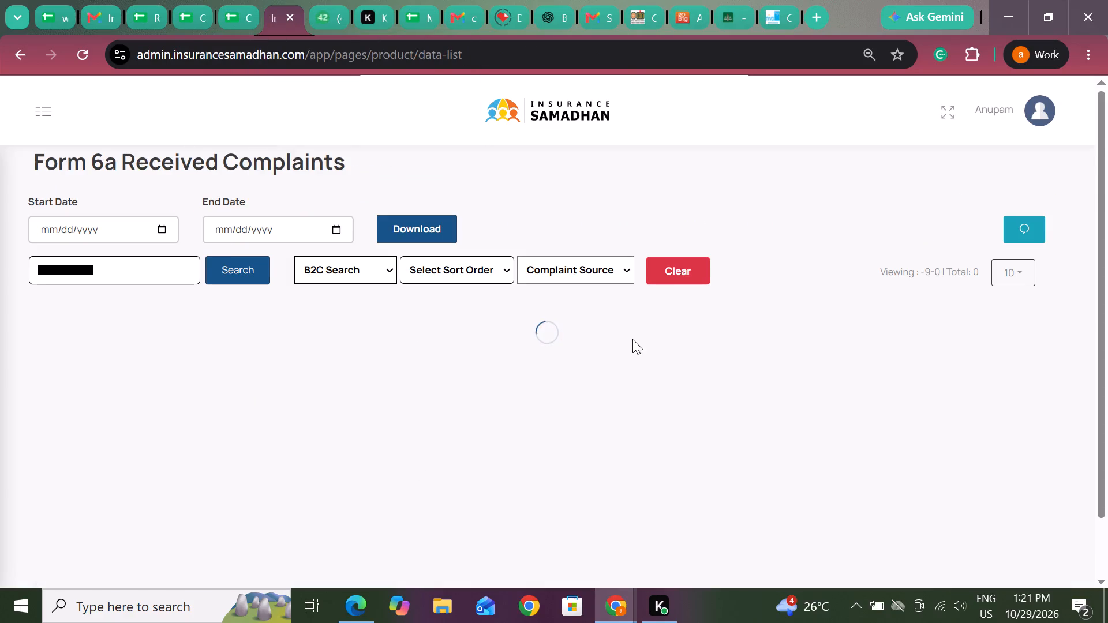
{"action": "scroll", "coordinate": [493, 293], "scroll_direction": "down", "scroll_amount": 2}
{"action": "scroll", "coordinate": [491, 319], "scroll_direction": "up", "scroll_amount": 2}
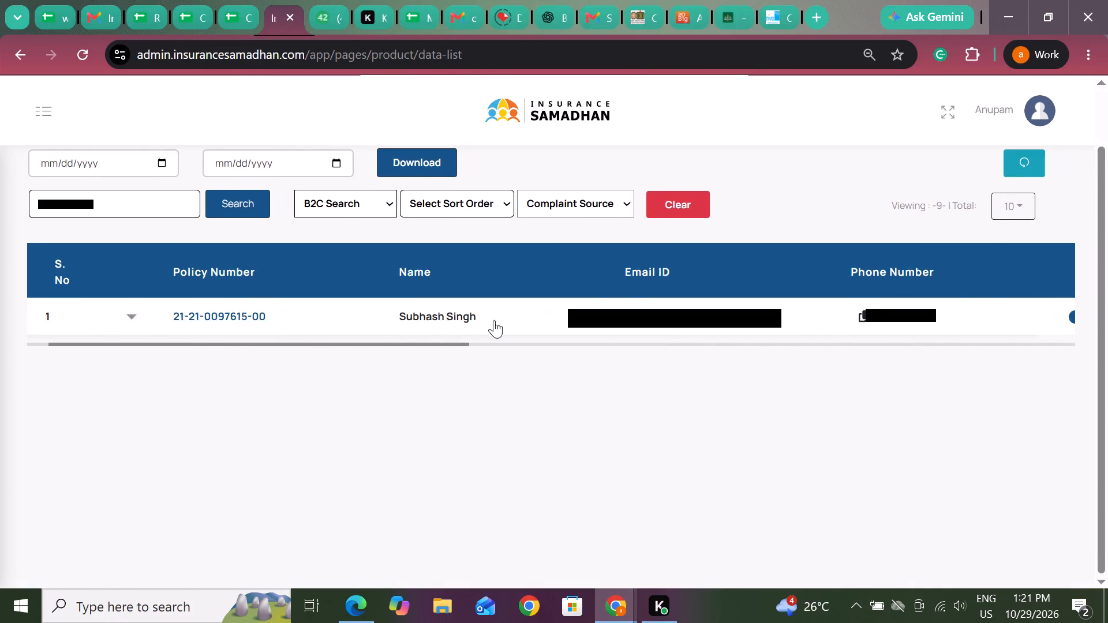
{"action": "scroll", "coordinate": [494, 320], "scroll_direction": "up", "scroll_amount": 2}
{"action": "left_click", "coordinate": [666, 318]}
{"action": "left_click", "coordinate": [728, 364]}
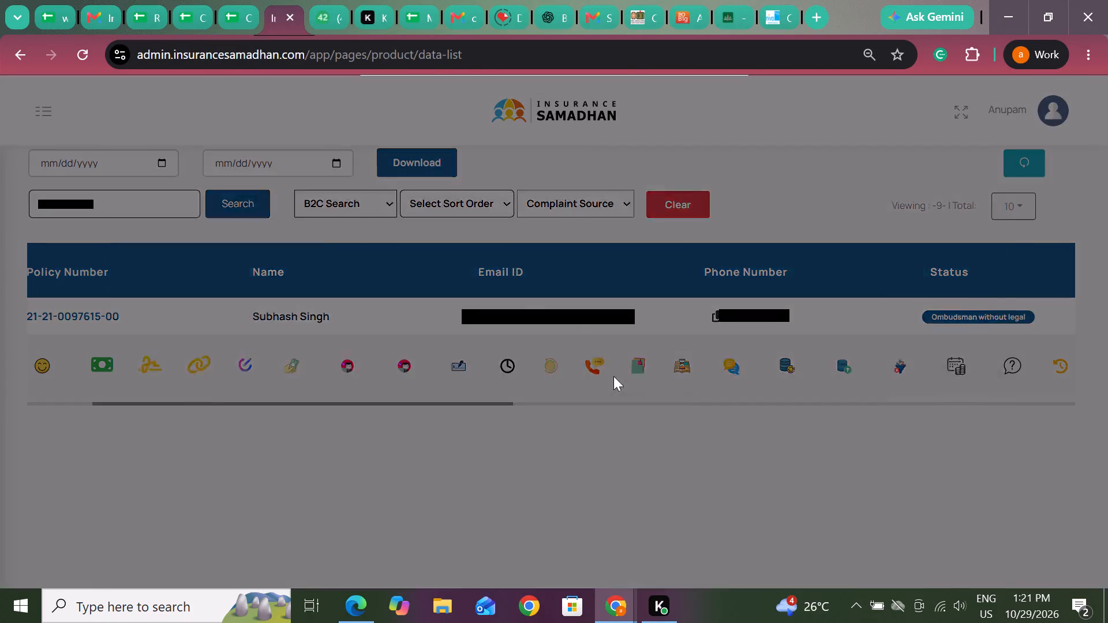
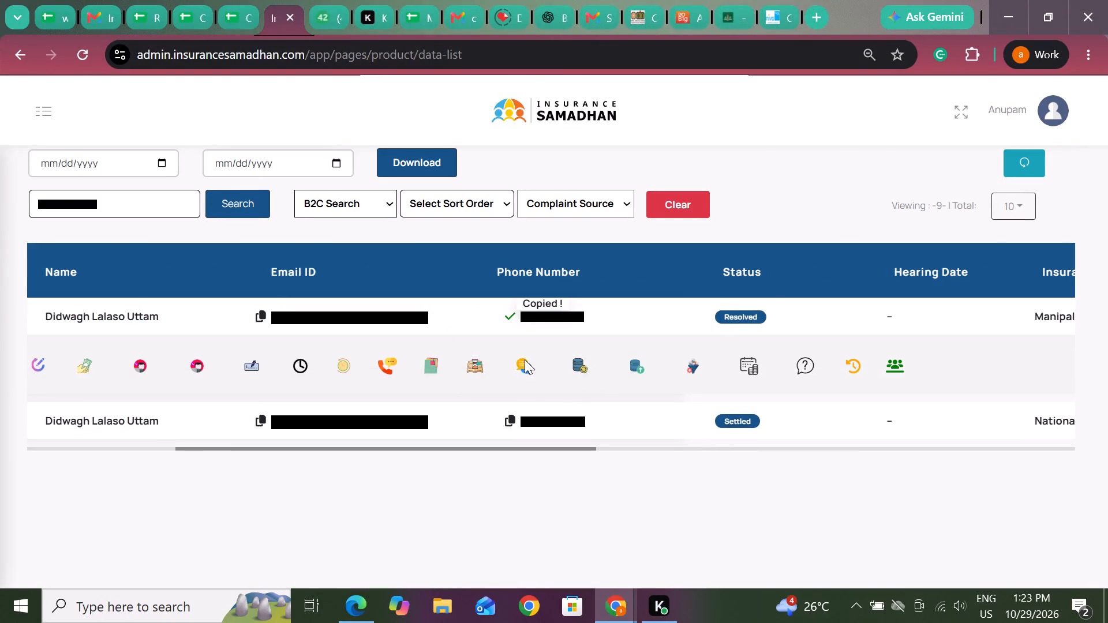
Review the latest Complaint Communication entries in the Communication Log of the complainant's resolved Manipal complaint.
{"action": "scroll", "coordinate": [607, 333], "scroll_direction": "up", "scroll_amount": 6}
{"action": "left_click", "coordinate": [627, 145]}
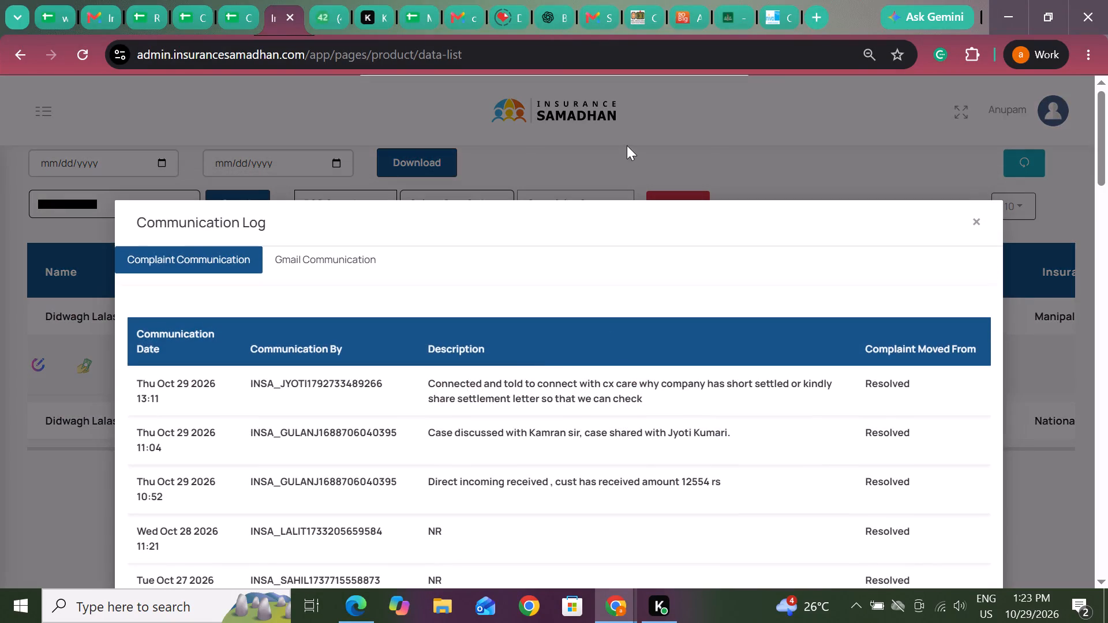